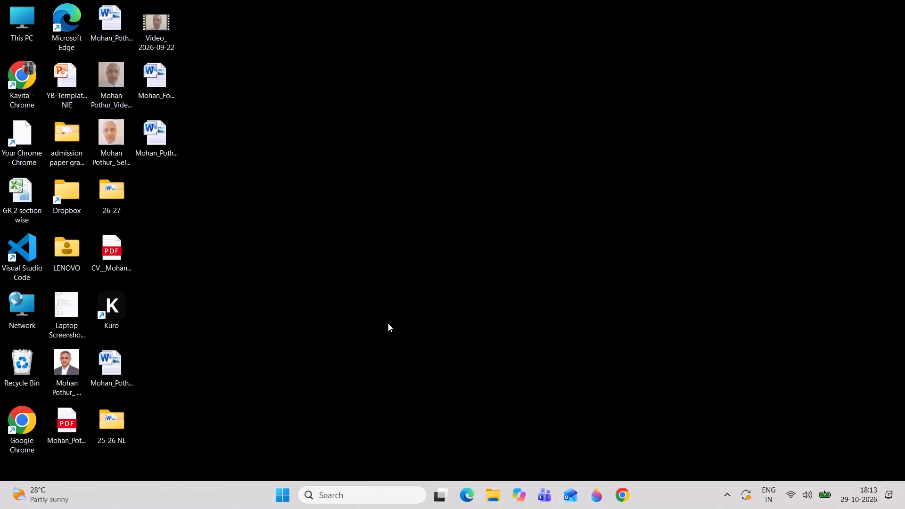
click(619, 492)
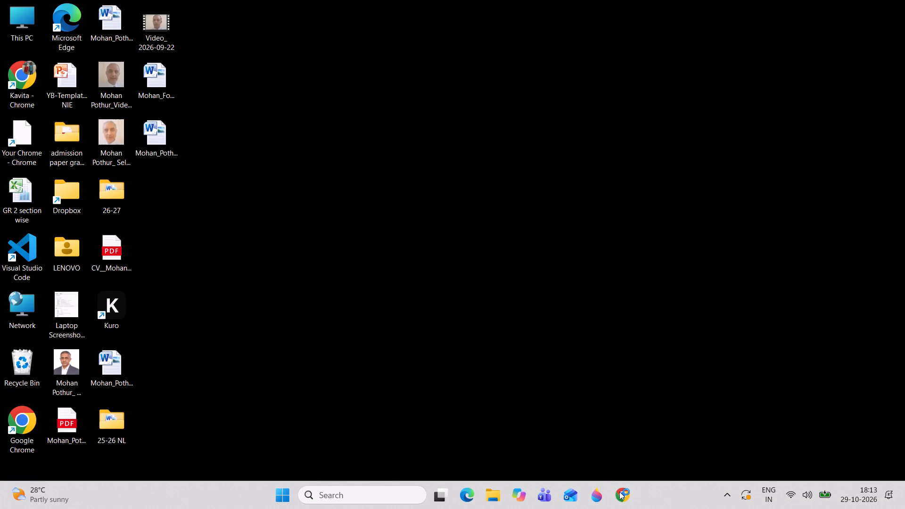
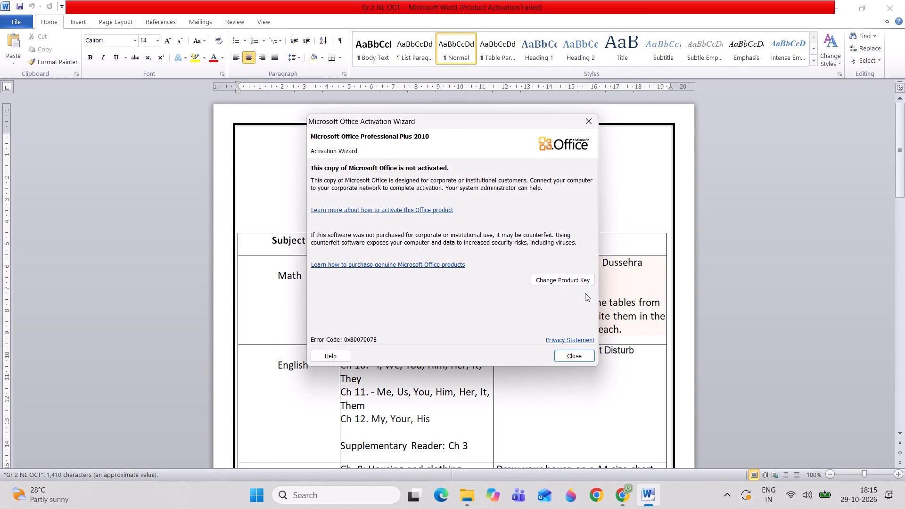
Dismiss the activation wizard and save a copy of the October document as Gr 2 NL NOV 1 in the 26-27 folder.
click(561, 351)
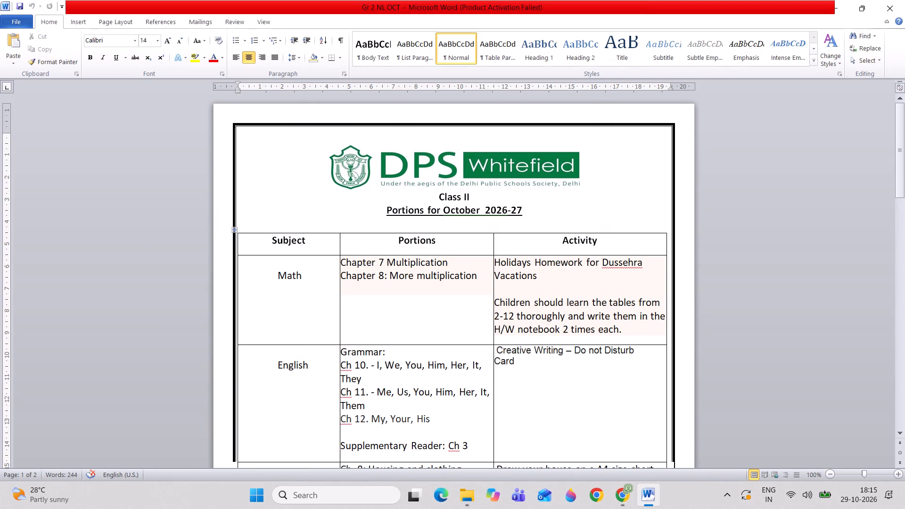
click(5, 21)
click(5, 21)
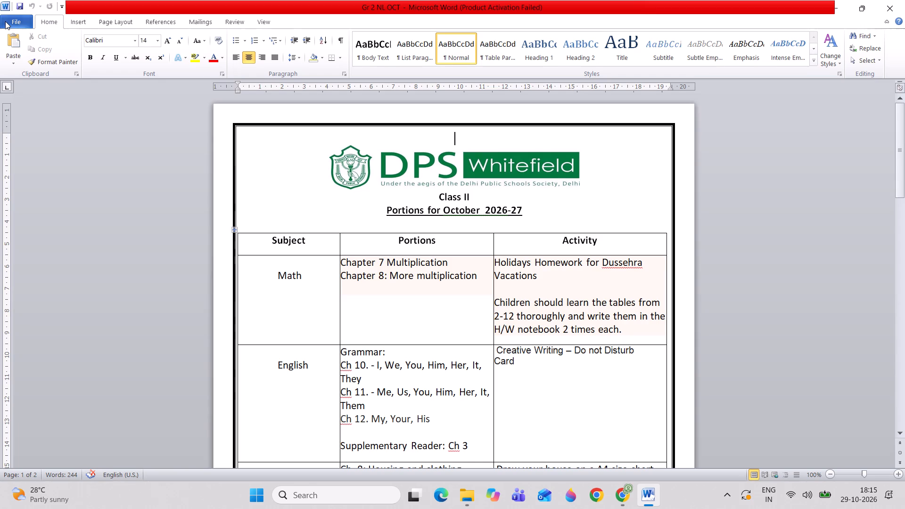
click(5, 21)
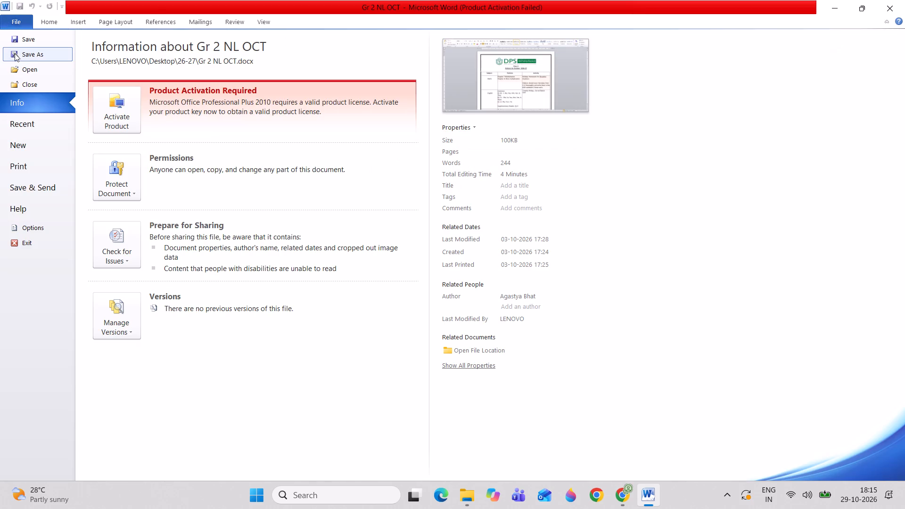
click(15, 53)
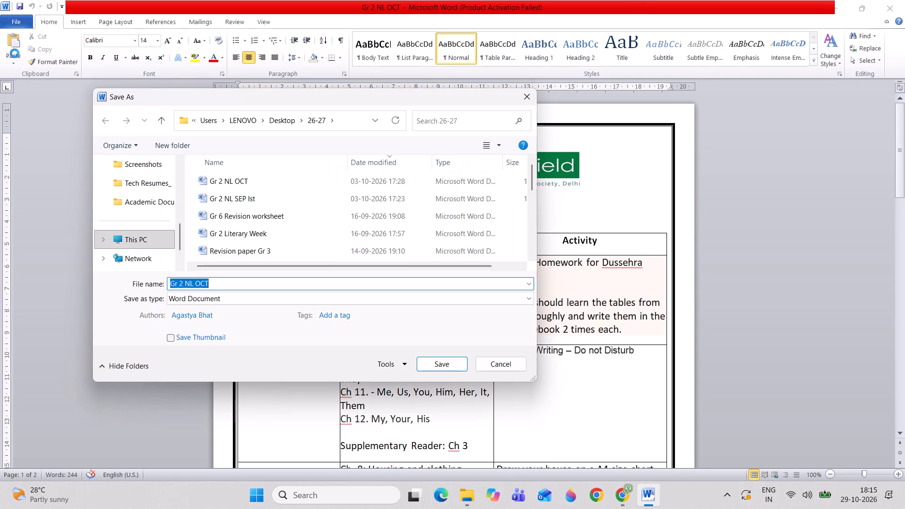
click(213, 280)
key(BackSpace)
key(BackSpace)
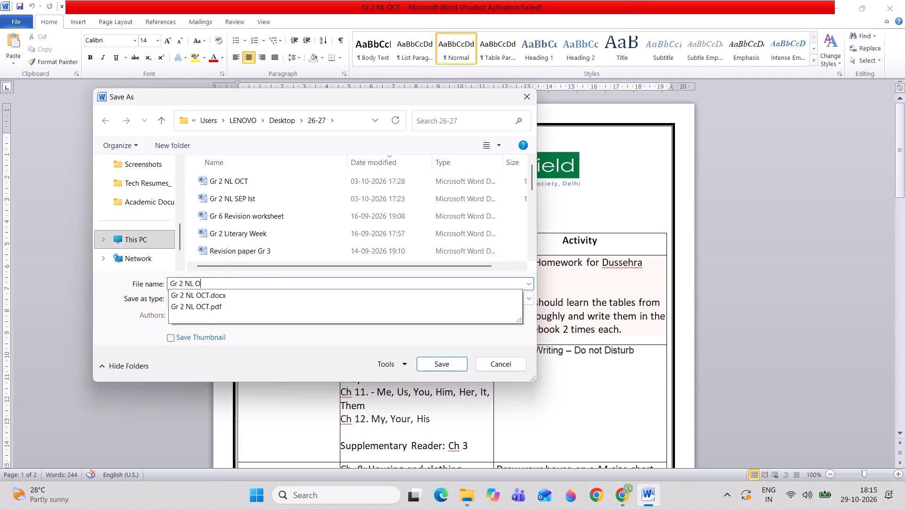
key(BackSpace)
text(NOV)
key(space)
text(1)
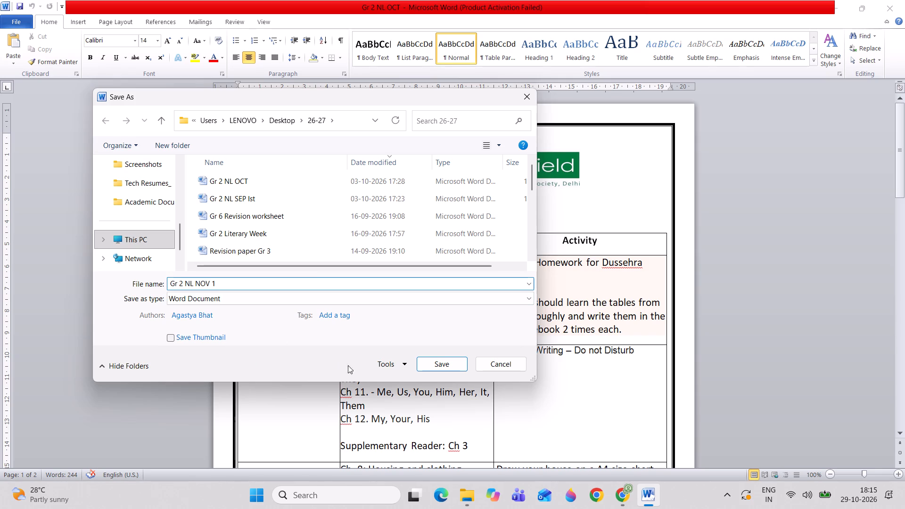
click(446, 369)
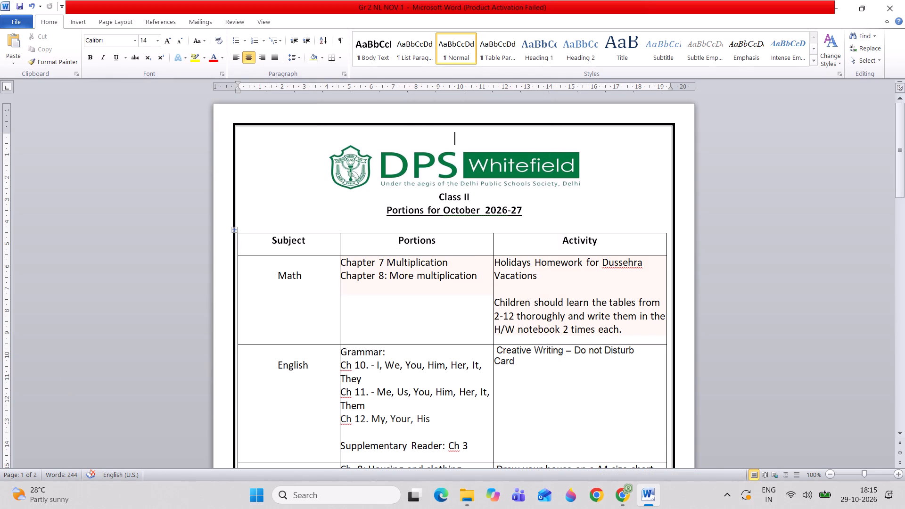
Change the month in the "Portions for October 2026-27" heading to November.
click(443, 210)
key(n)
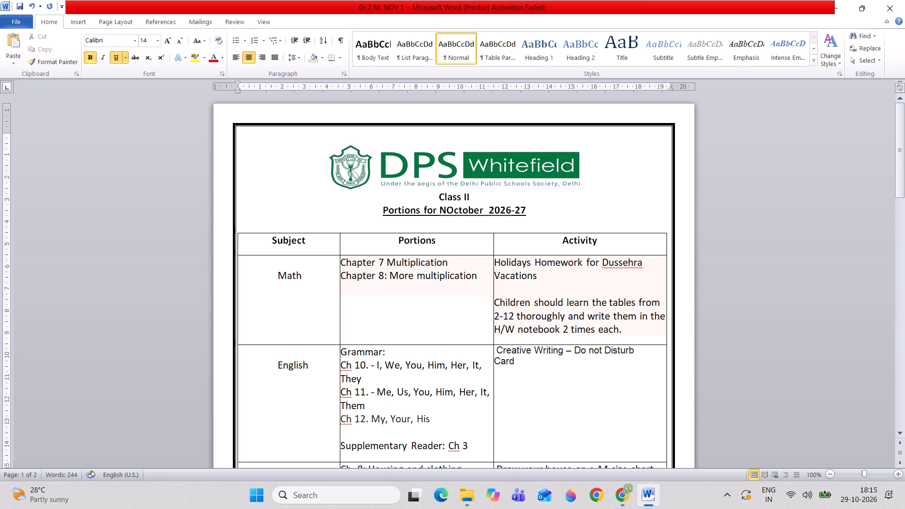
text(ovember)
key(Delete)
key(Delete)
key(Delete)
key(Delete)
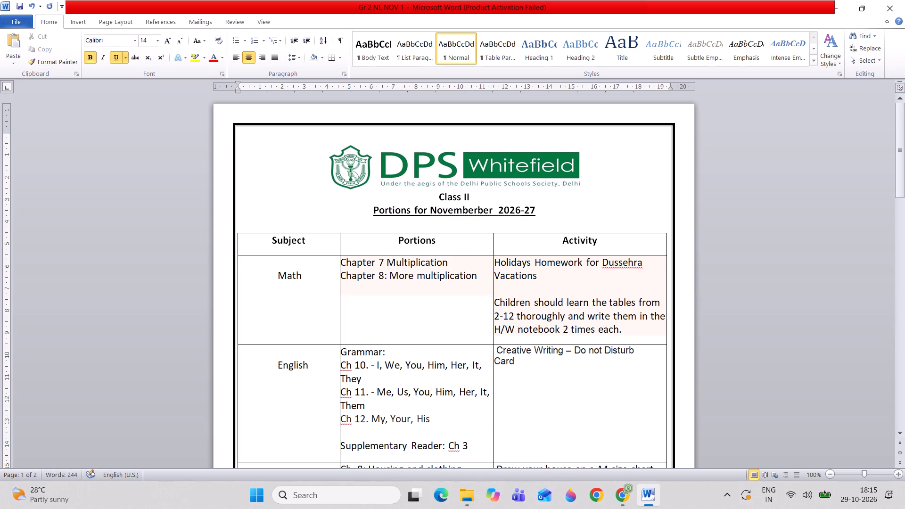
key(Delete)
key(Delete)
key(Delete)
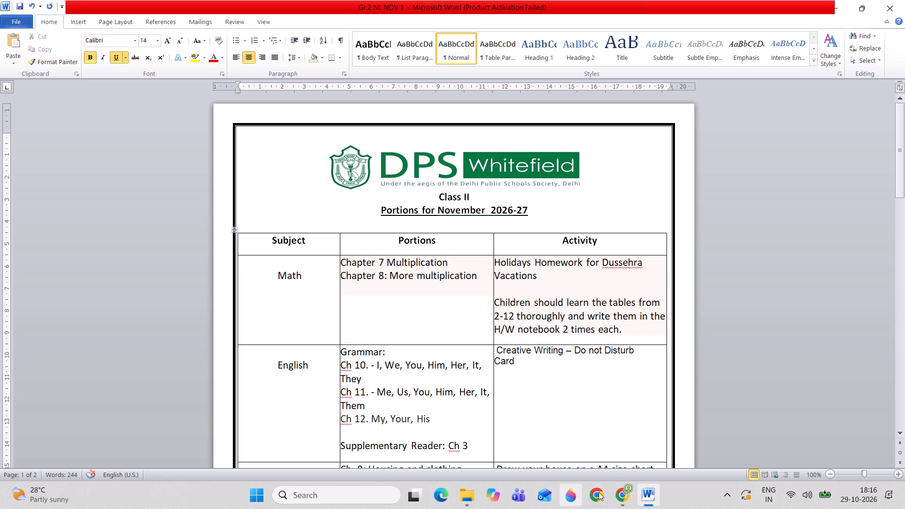
Open the Gr 2 NL SEP Ist Word and PDF files from the 26-27 folder to review the September newsletter, and return to the November document.
click(471, 497)
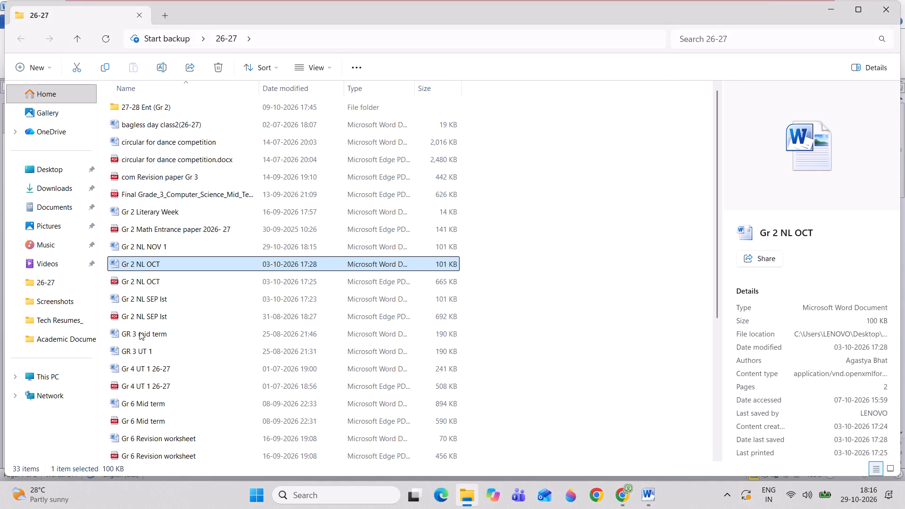
double_click(148, 301)
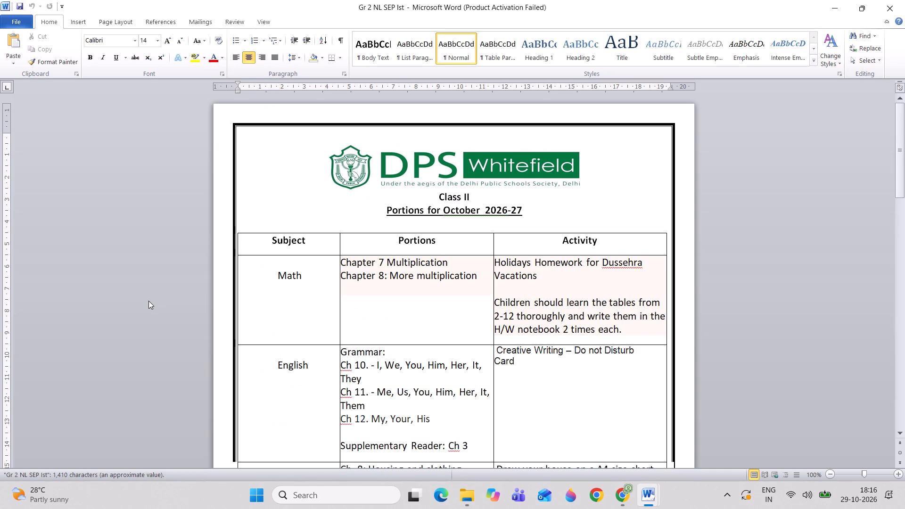
click(889, 10)
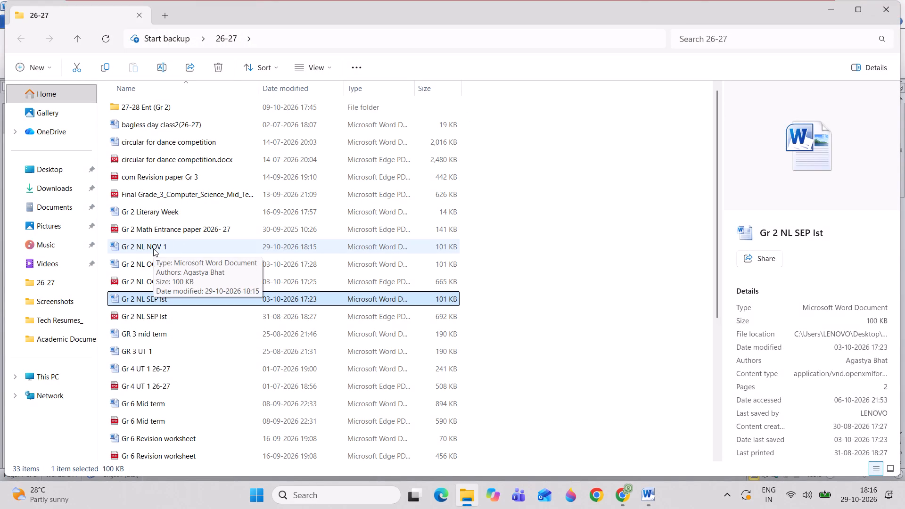
double_click(131, 321)
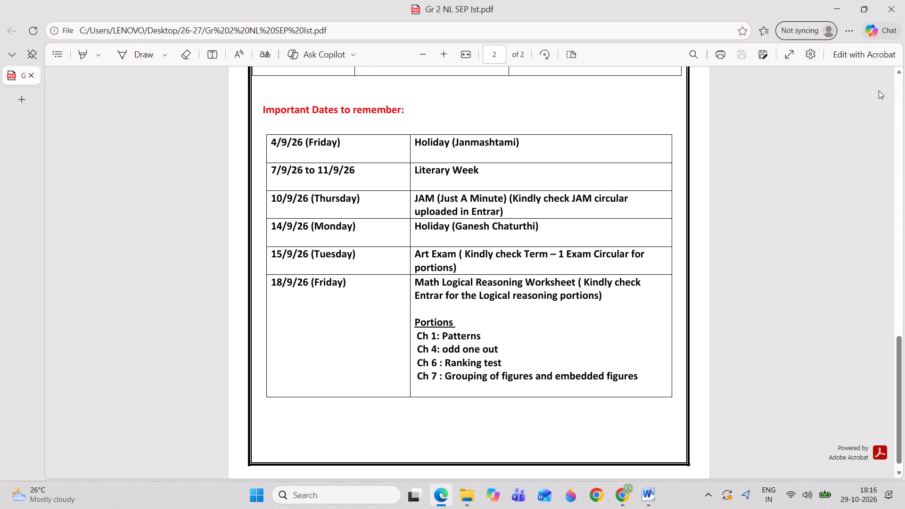
triple_click(897, 82)
click(897, 82)
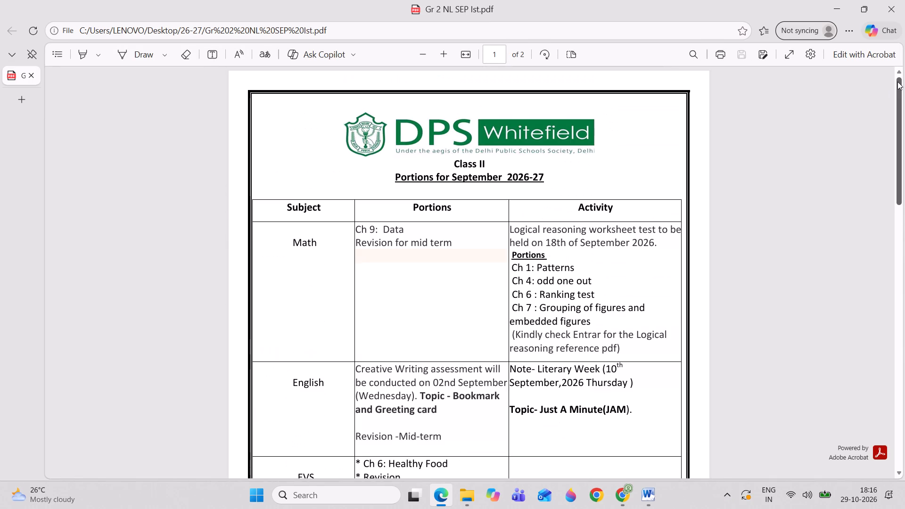
click(894, 11)
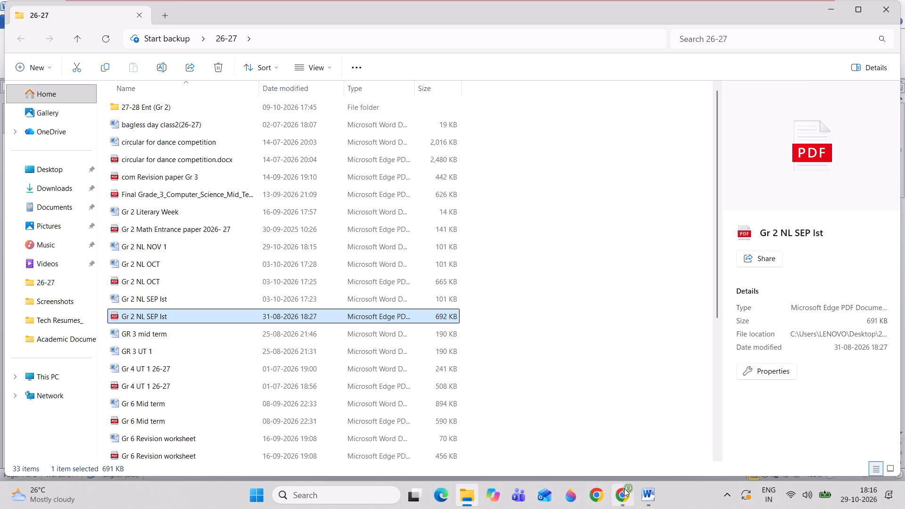
click(636, 447)
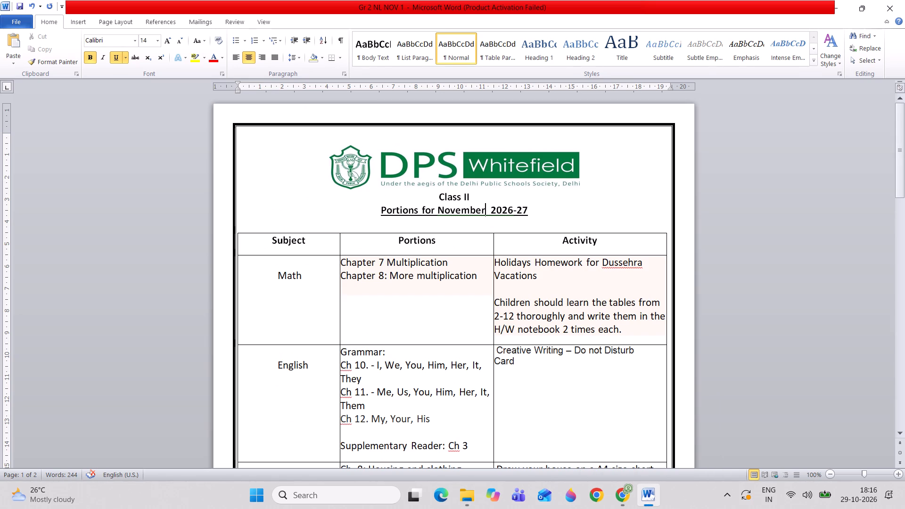
Add a space after November in the heading and bring up the November 2026 calendar to check its dates.
key(space)
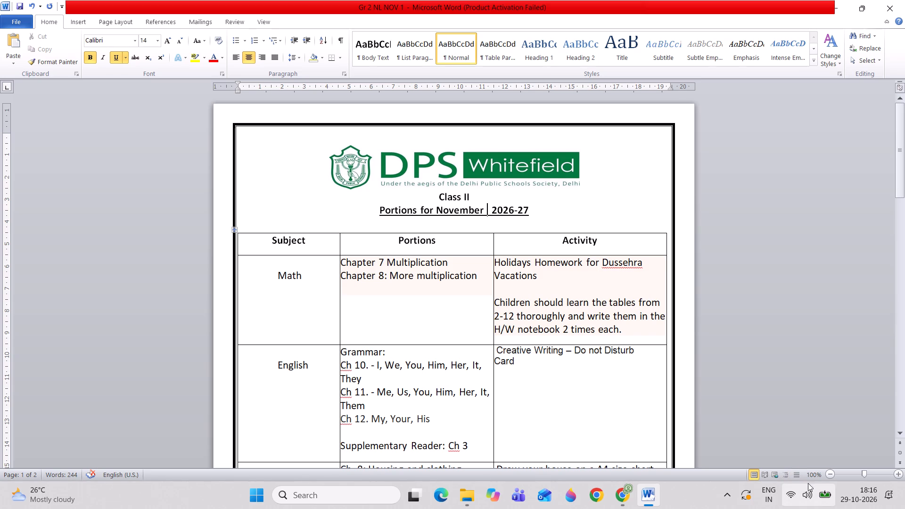
click(851, 493)
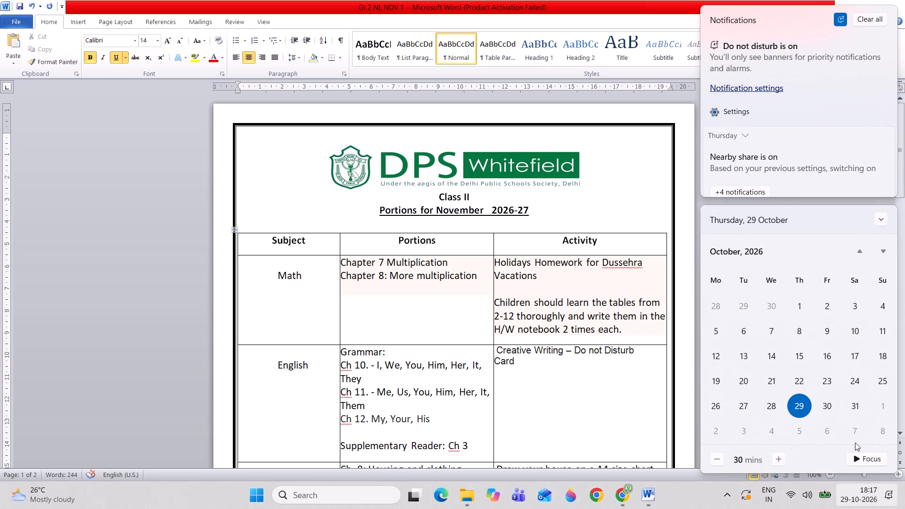
click(883, 251)
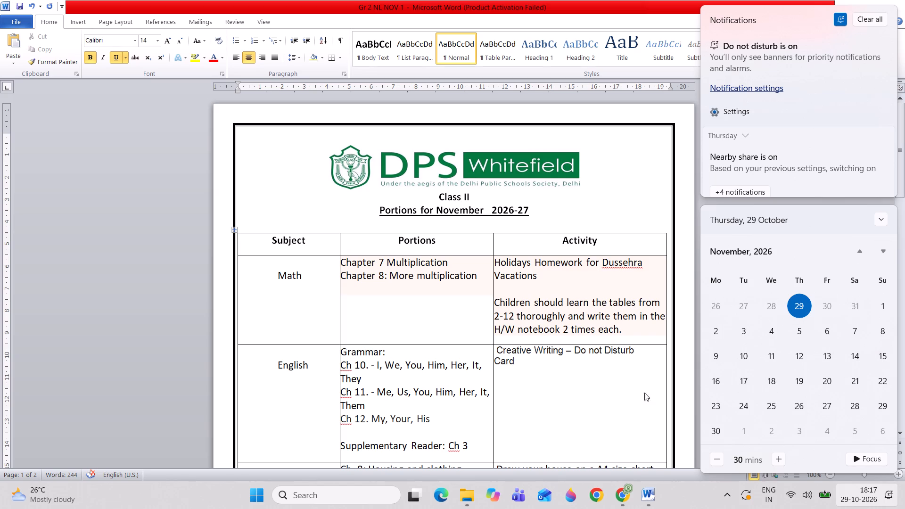
Close the calendar and add the date range "2nd to 15th" after November in the portions heading.
click(609, 397)
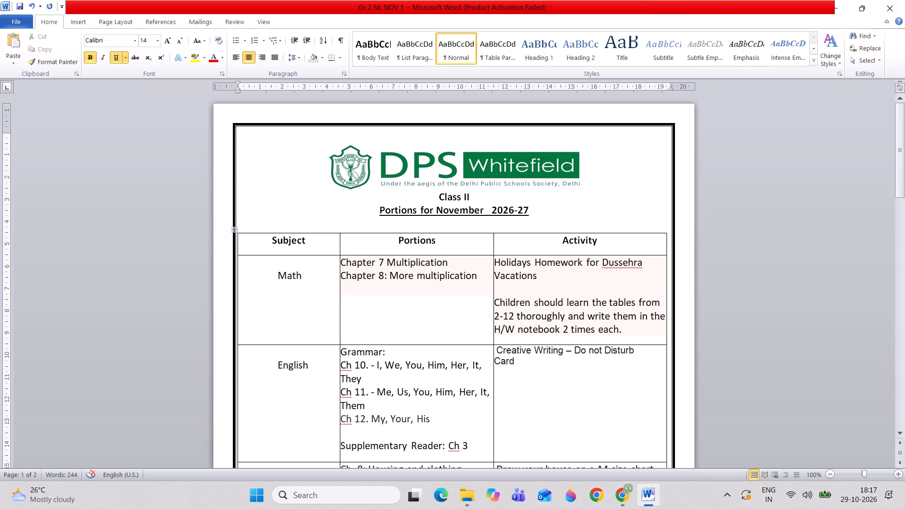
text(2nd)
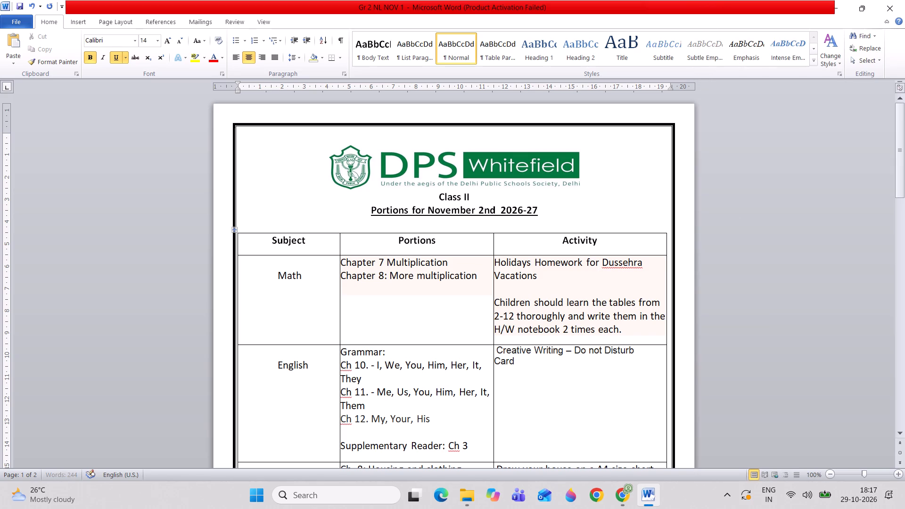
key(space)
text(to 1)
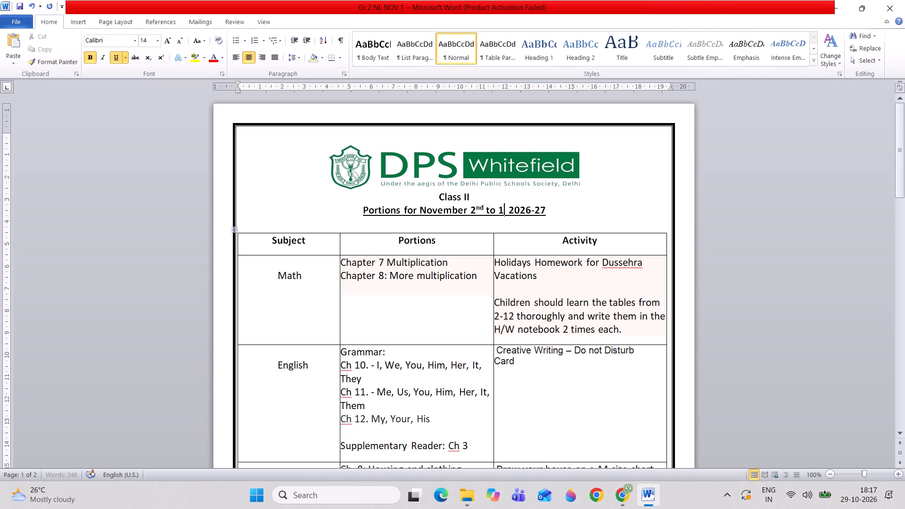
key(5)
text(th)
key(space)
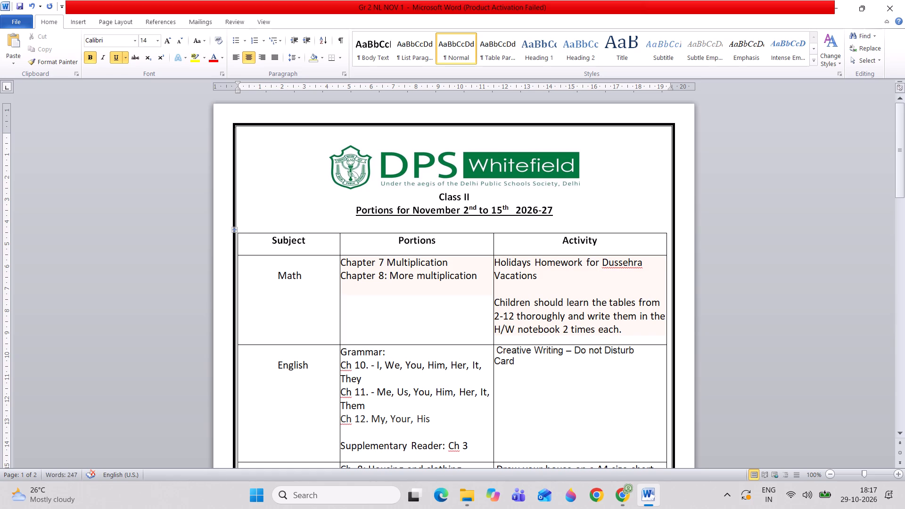
Replace the start date in the heading's date range with 1st.
click(465, 211)
key(Delete)
key(Delete)
key(Delete)
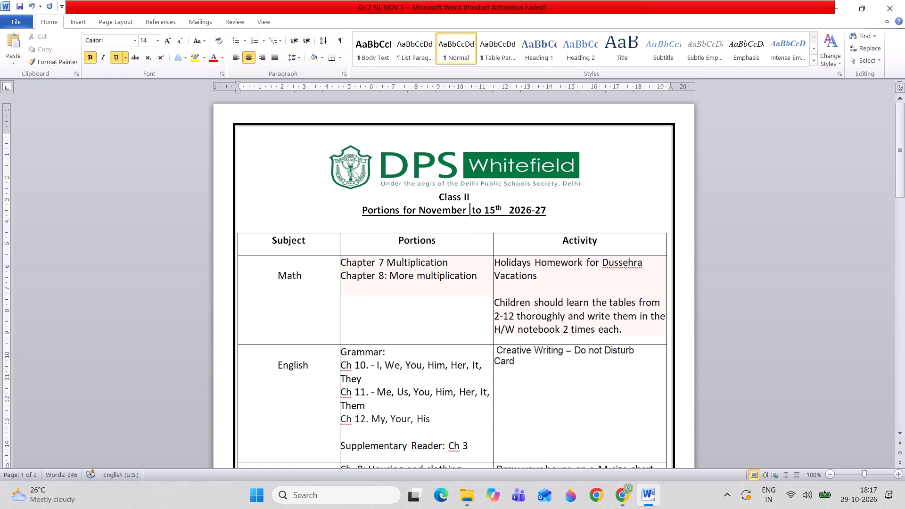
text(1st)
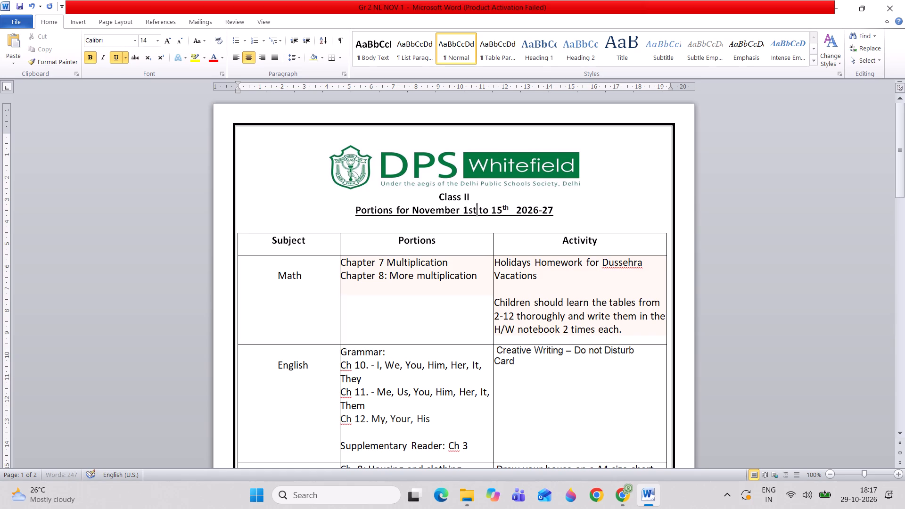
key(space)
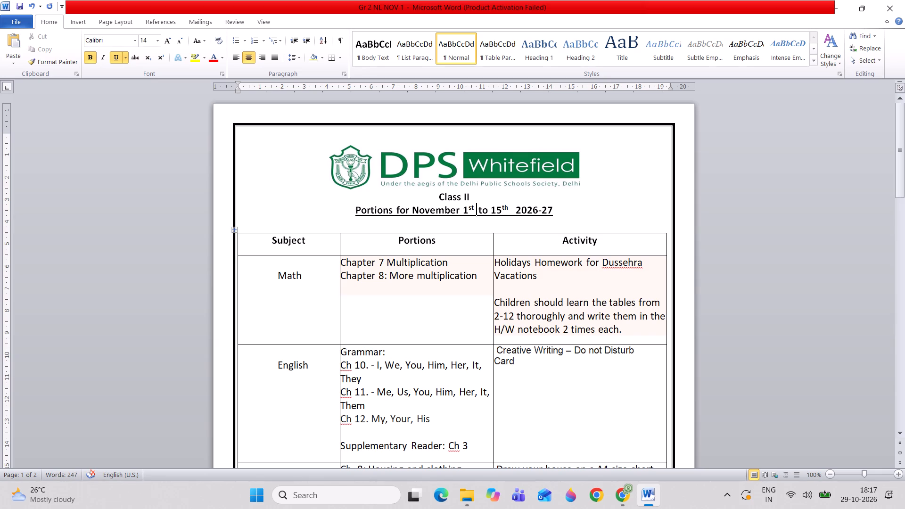
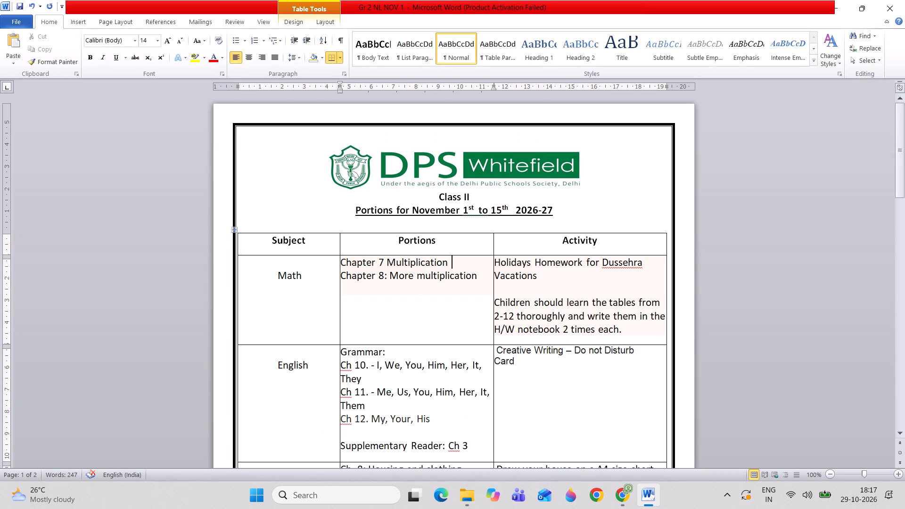
Append "Contd." to both the Chapter 7 and Chapter 8 lines in the Math portions cell.
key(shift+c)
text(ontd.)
click(478, 276)
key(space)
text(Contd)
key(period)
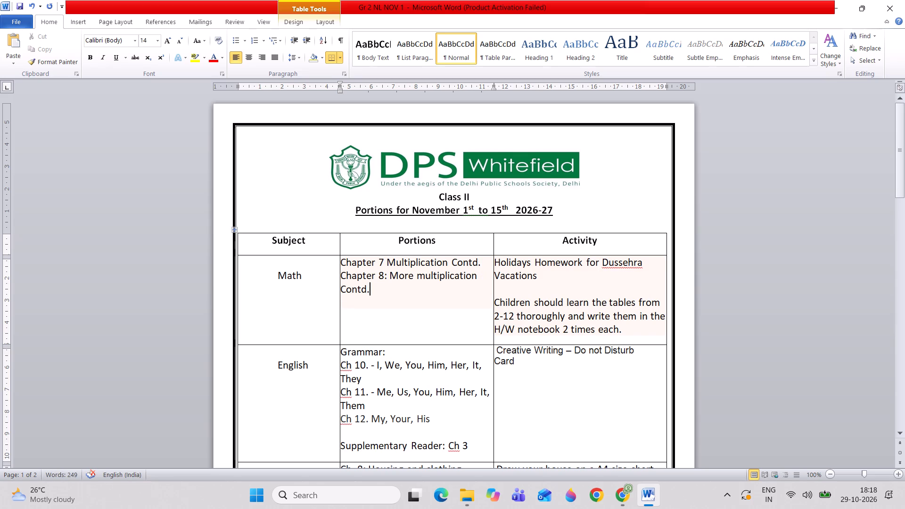
Delete the Dussehra holiday homework text from the Math activity cell and check the Math portions email in Gmail.
drag(497, 264, 538, 327)
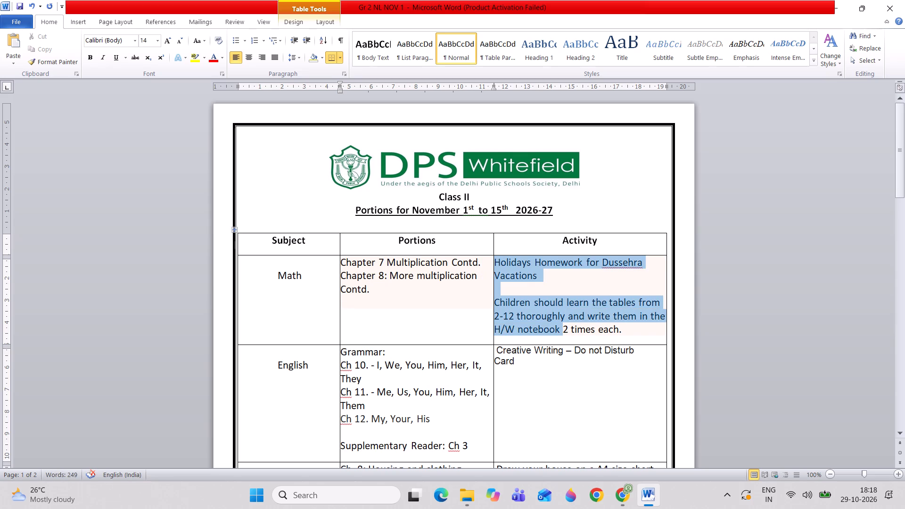
drag(538, 327, 620, 330)
key(Delete)
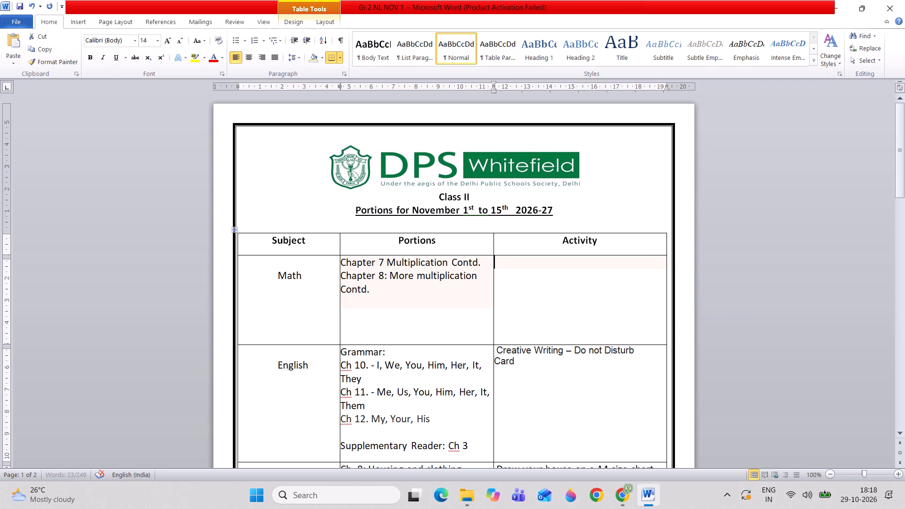
key(alt+Tab)
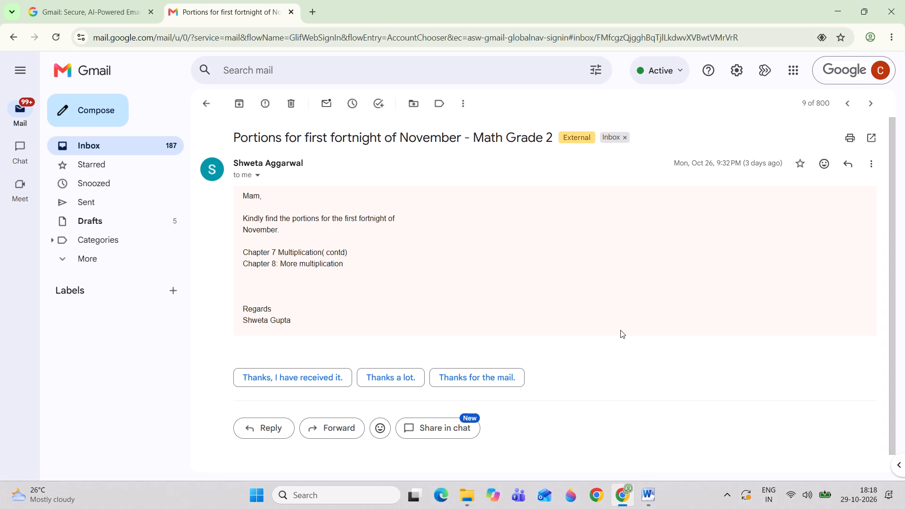
key(alt+Tab)
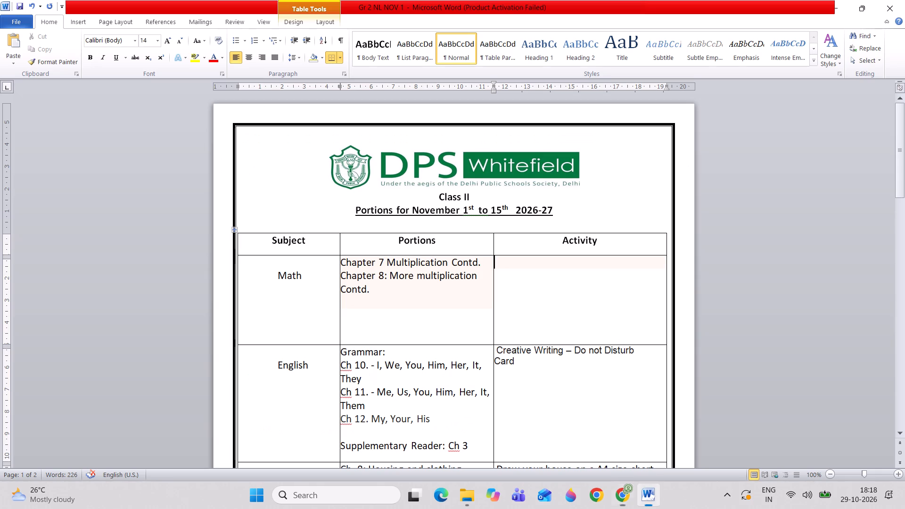
Reduce the height of the Math row to remove the extra empty space.
drag(580, 345, 577, 328)
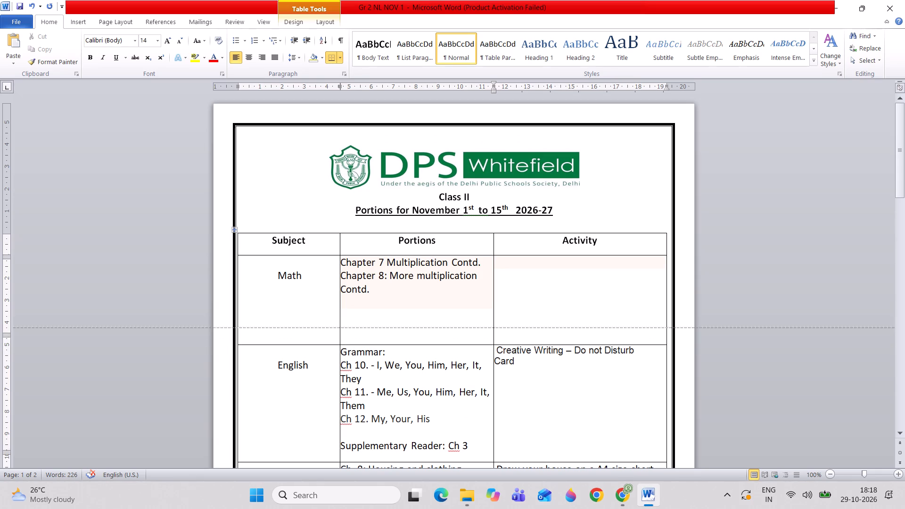
drag(577, 328, 578, 321)
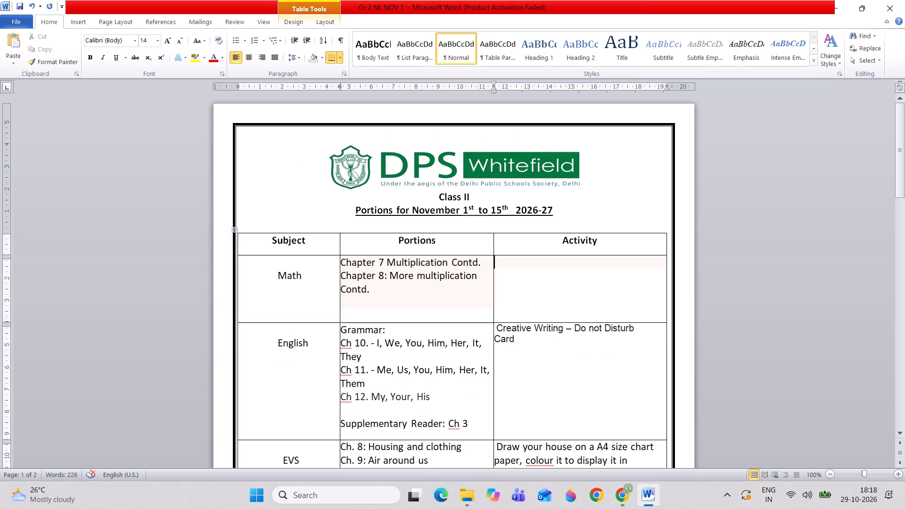
Abbreviate "Chapter" in the first Math portion and add a colon so it reads "Ch 7: Multiplication Contd.".
click(376, 266)
key(BackSpace)
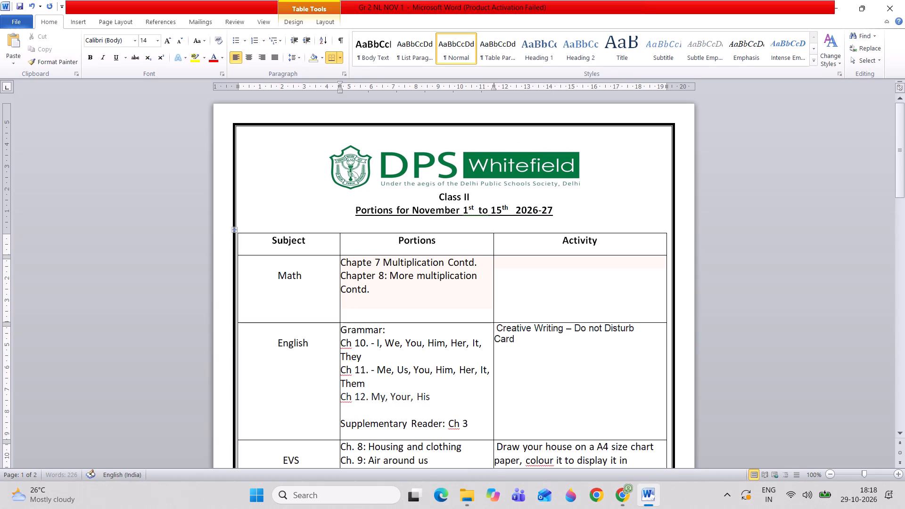
key(BackSpace)
key(BackSpace)
key(BackSpace)
key(BackSpace)
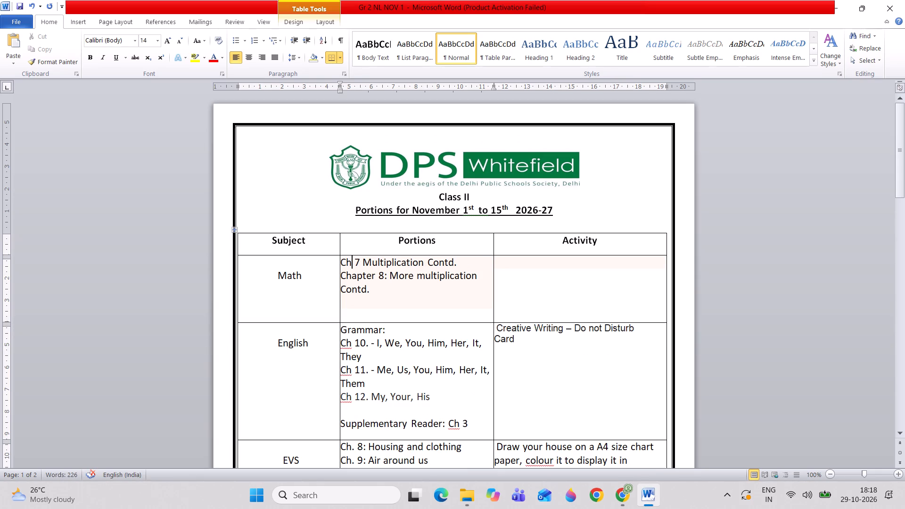
key(Right)
key(Right)
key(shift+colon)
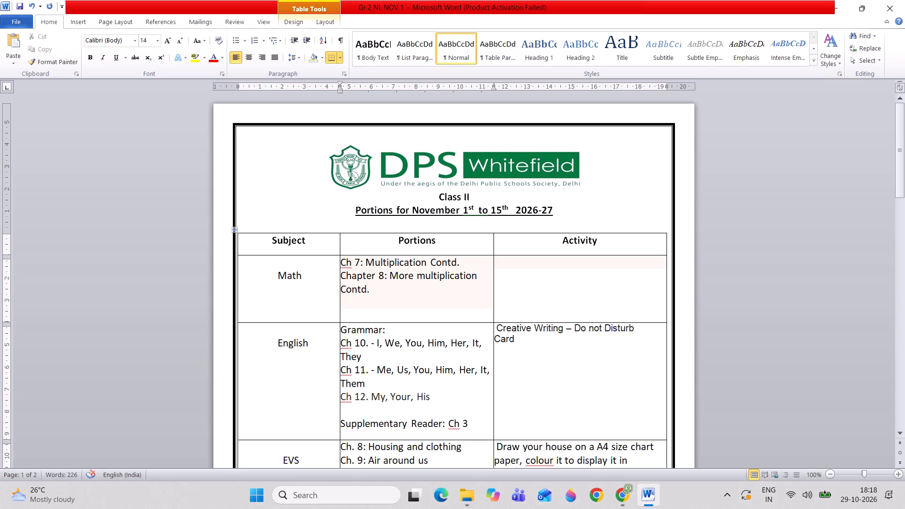
Abbreviate "Chapter" in the second Math portion so it reads "Ch 8: More multiplication Contd.".
click(371, 274)
key(BackSpace)
key(BackSpace)
key(BackSpace)
key(BackSpace)
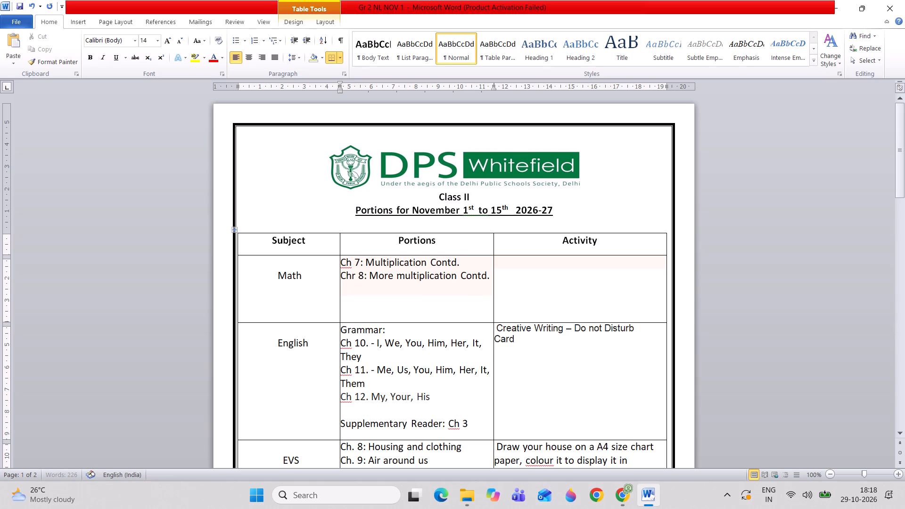
key(Delete)
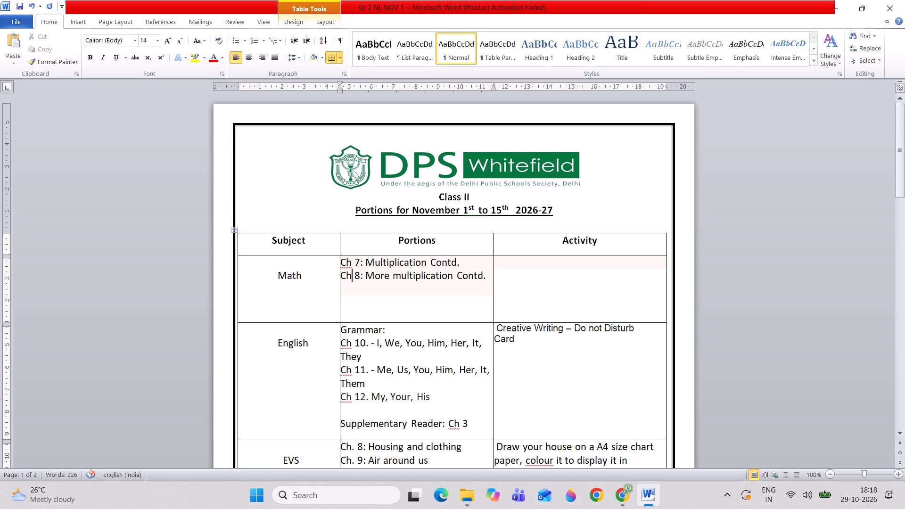
Move to the English portions cell and switch to Gmail in Chrome to look up the next subject's portions.
click(381, 348)
key(alt+Tab)
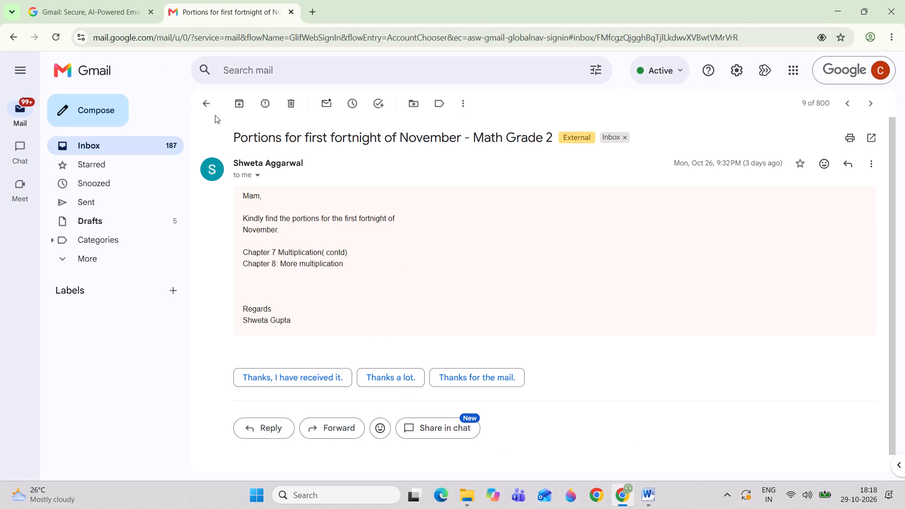
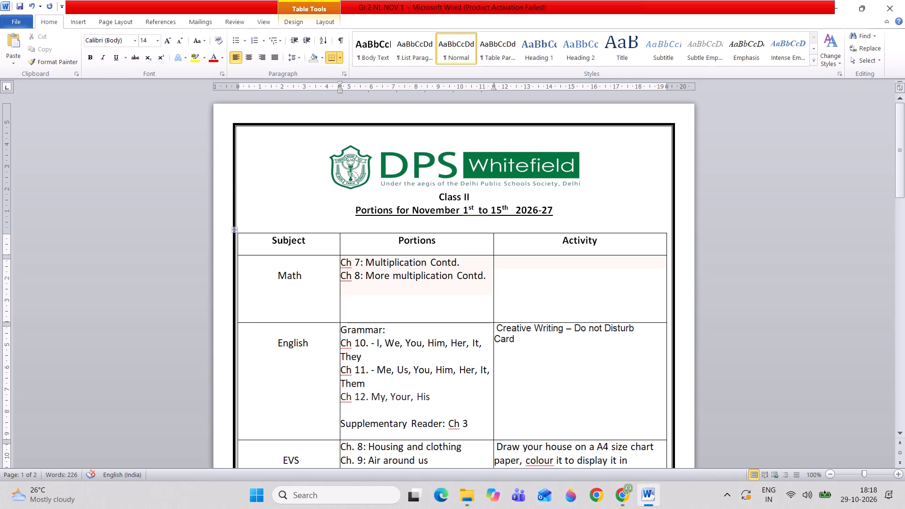
Replace the English portions text with the copied November content covering Prose Ch 5 and Grammar Ch 14 to 16.
drag(344, 329, 466, 422)
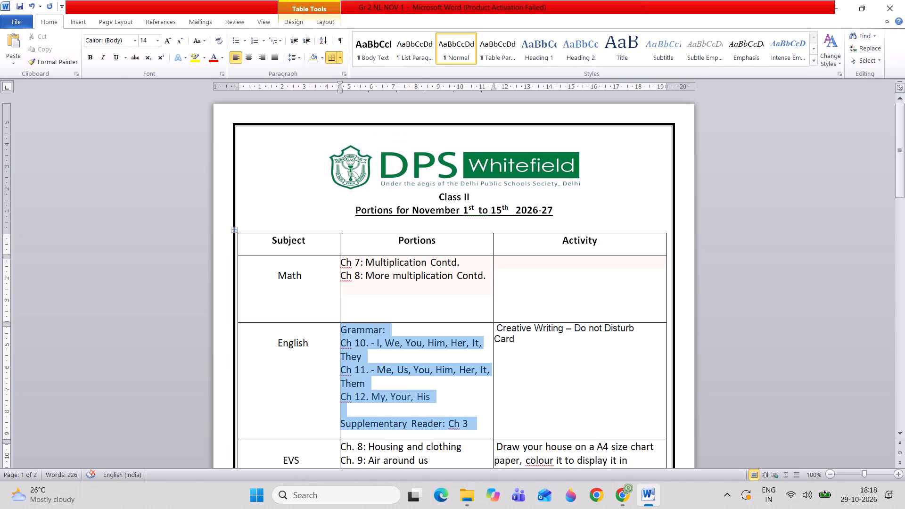
drag(466, 422, 468, 419)
key(ctrl+v)
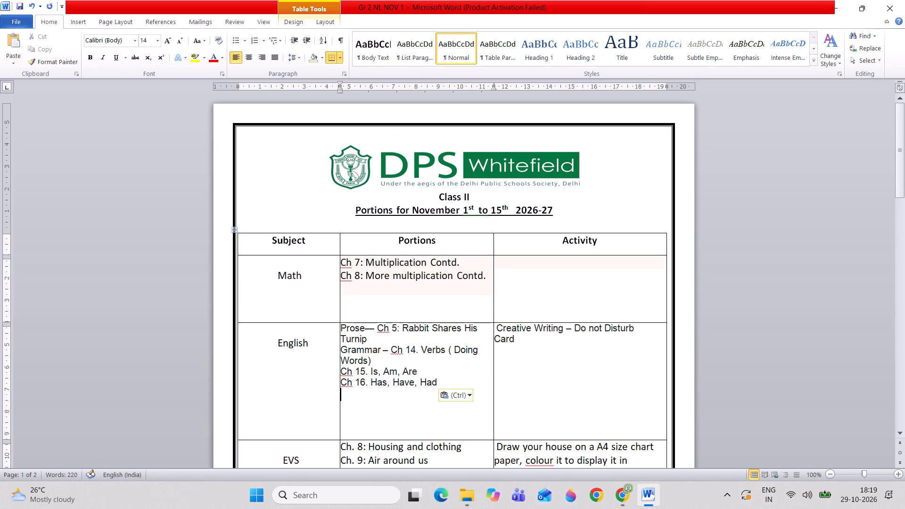
click(418, 266)
click(418, 266)
Format the pasted English portions text in Calibri at size 14.
drag(343, 327, 427, 397)
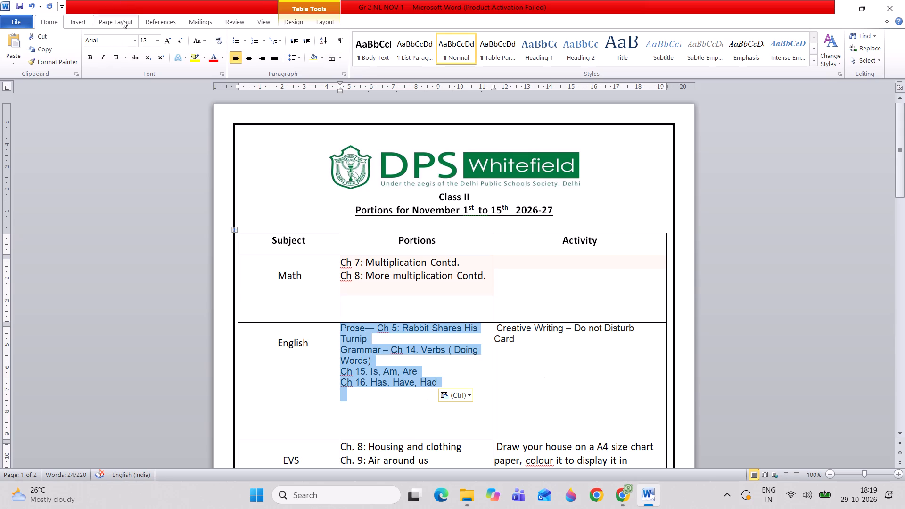
click(122, 41)
text(calibri)
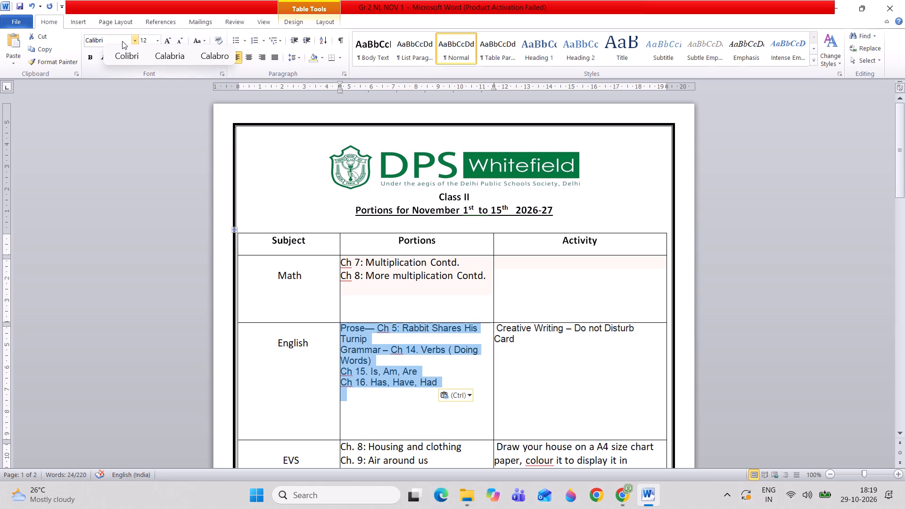
key(Return)
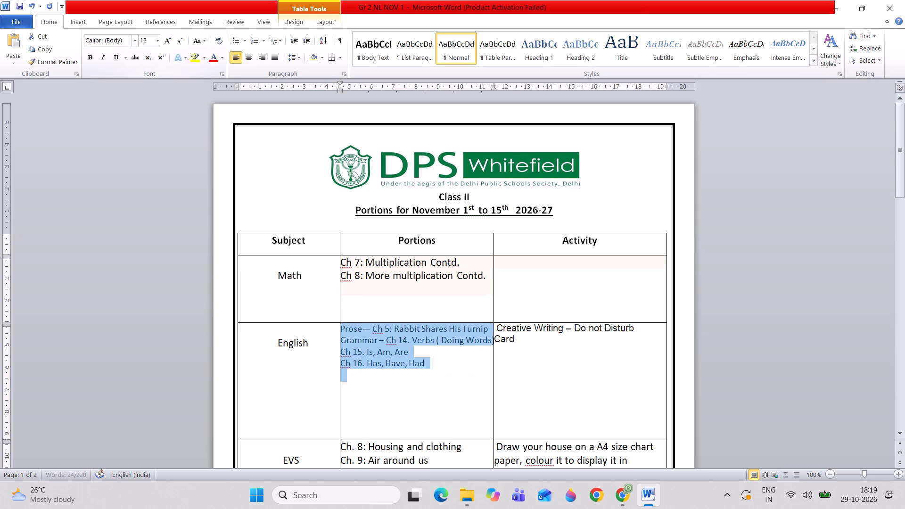
key(Return)
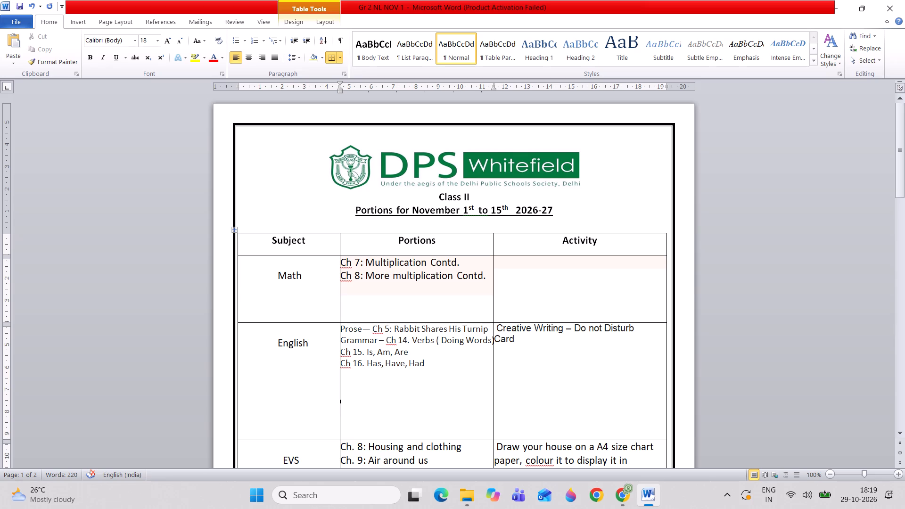
drag(343, 328, 427, 370)
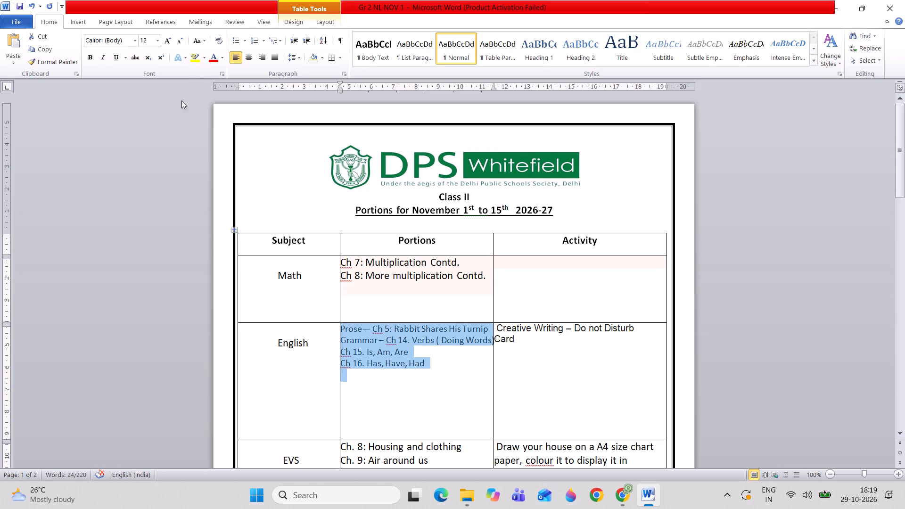
click(166, 42)
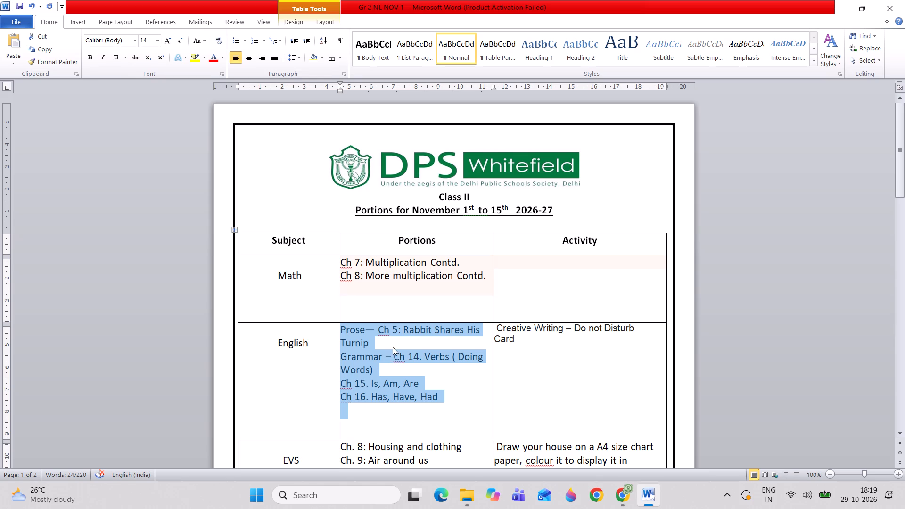
In the English portions, replace the long dash after Prose with a hyphen and space, and remove the dash after Grammar.
click(377, 333)
key(BackSpace)
key(BackSpace)
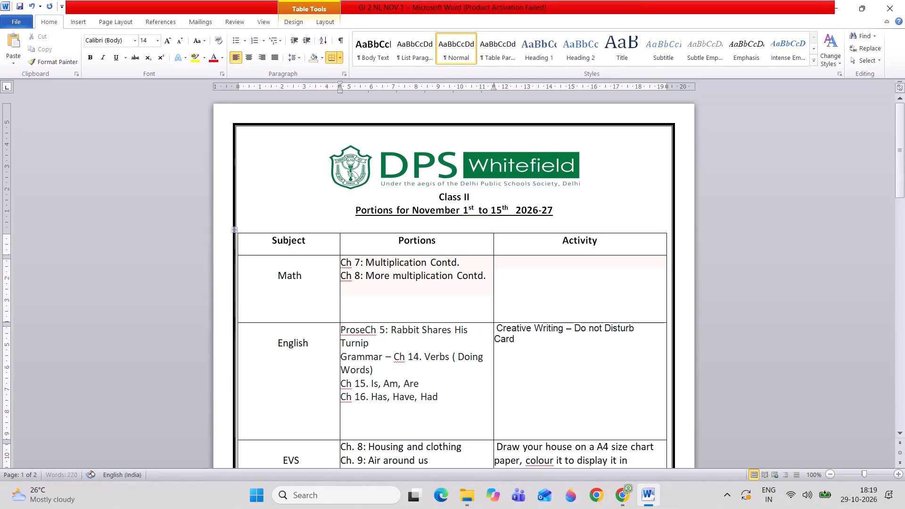
key(minus)
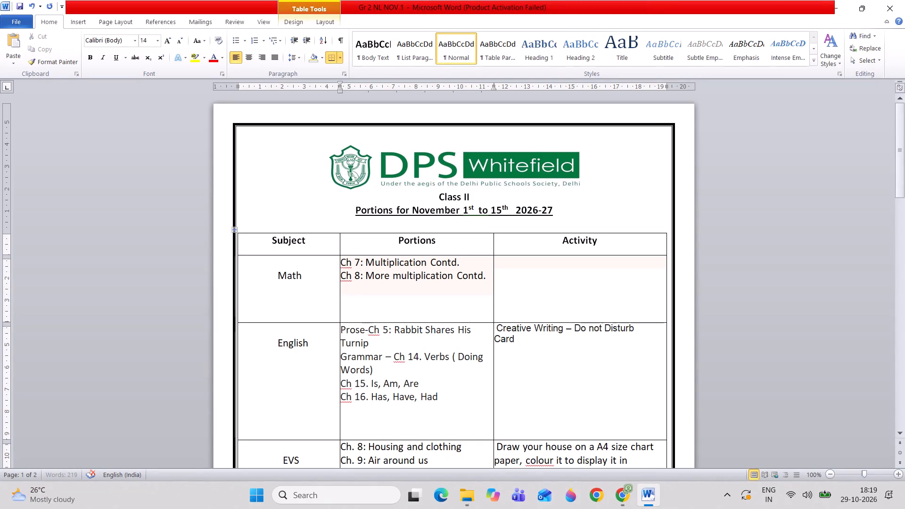
key(space)
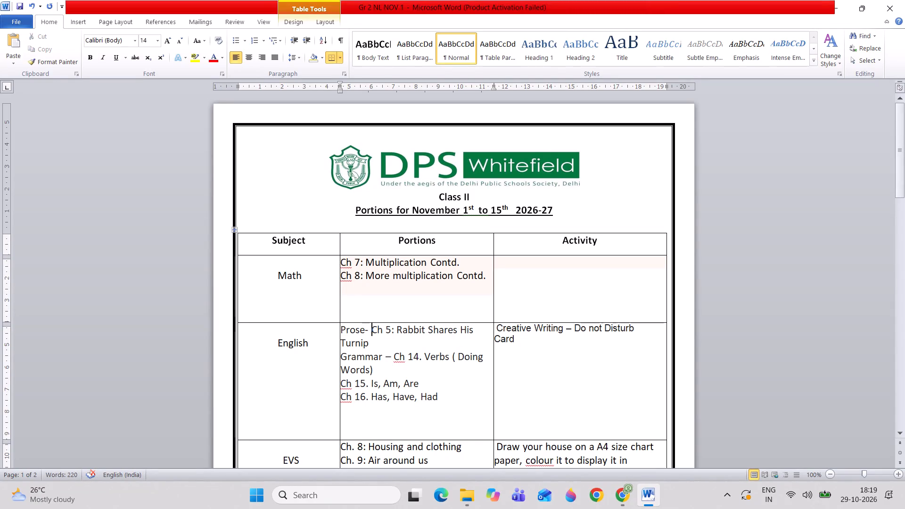
click(384, 356)
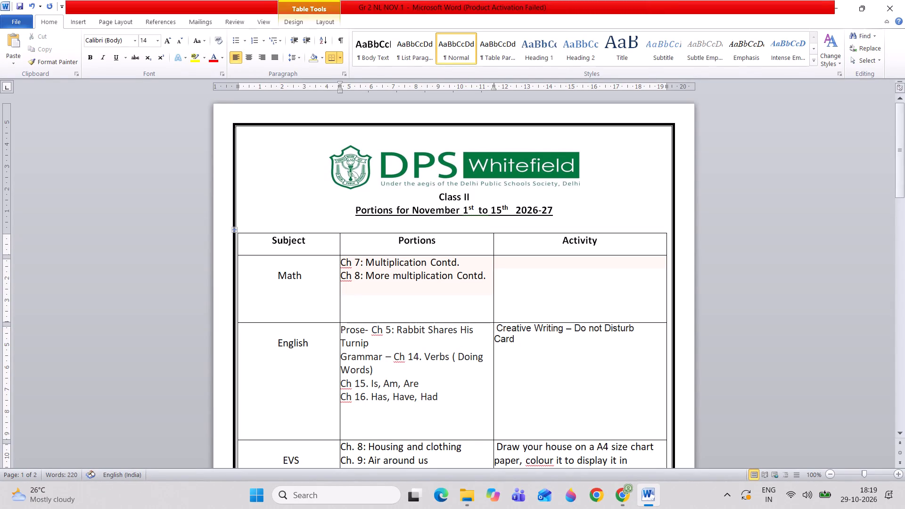
key(Delete)
key(Delete)
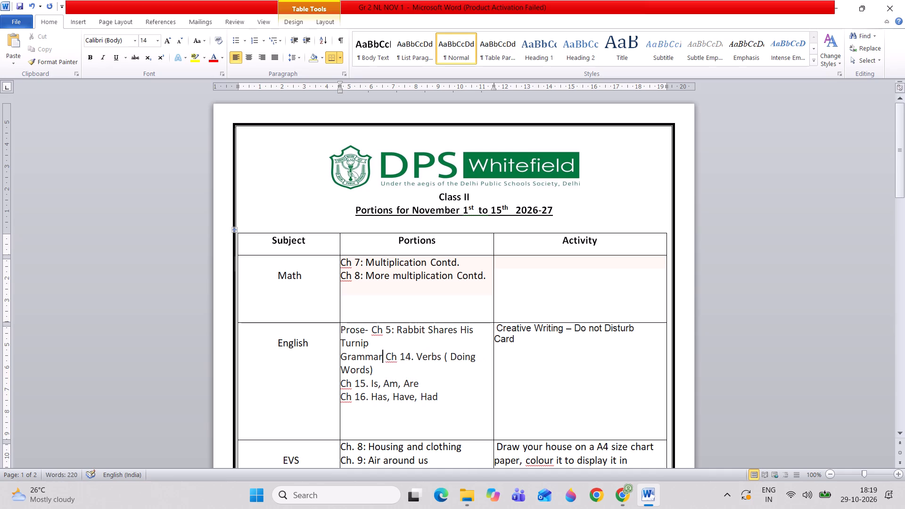
Punctuate the English grammar line as "Grammar- Ch 14:" and separate it from the Prose entry with a blank line.
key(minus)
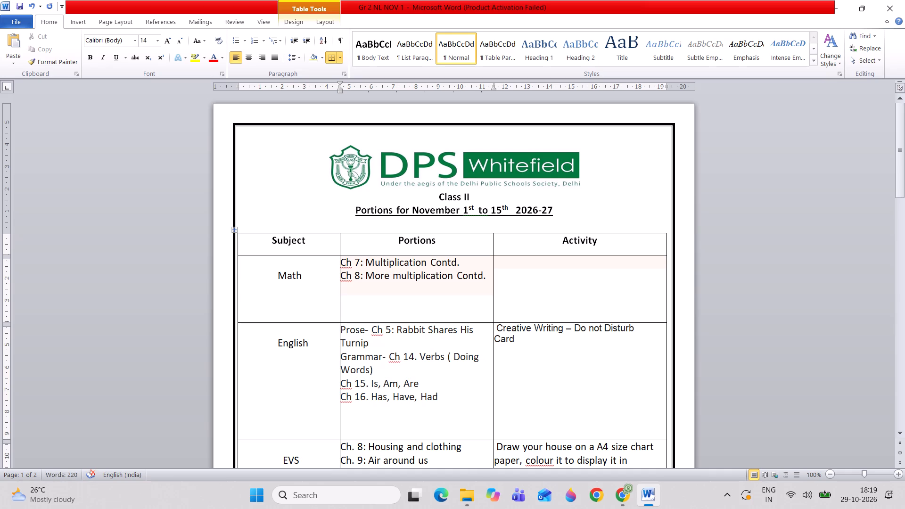
click(416, 355)
key(BackSpace)
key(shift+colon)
click(383, 348)
key(Return)
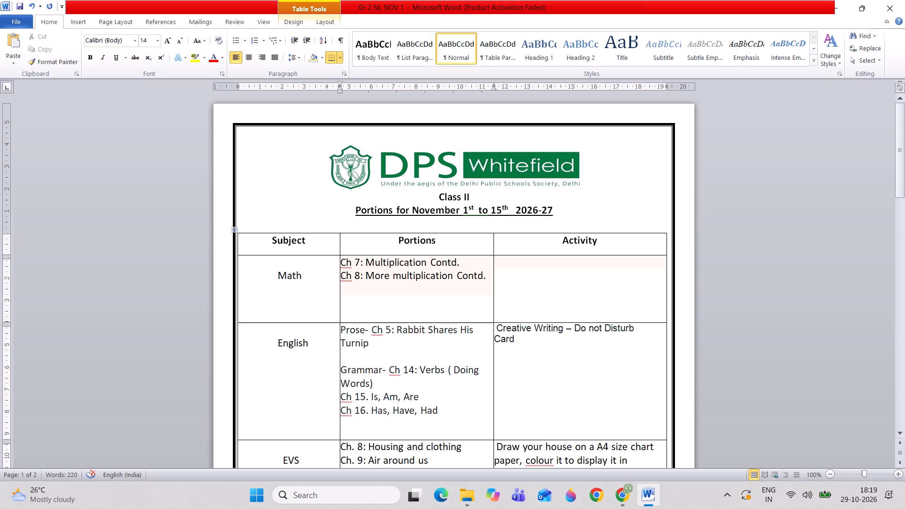
Delete the Creative Writing – Do not Disturb Card text from the English activity cell.
drag(498, 328, 523, 350)
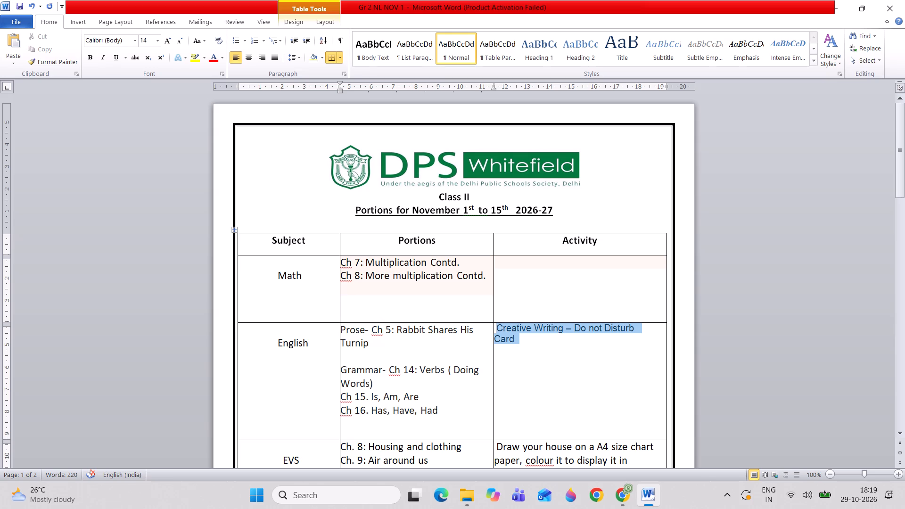
key(Delete)
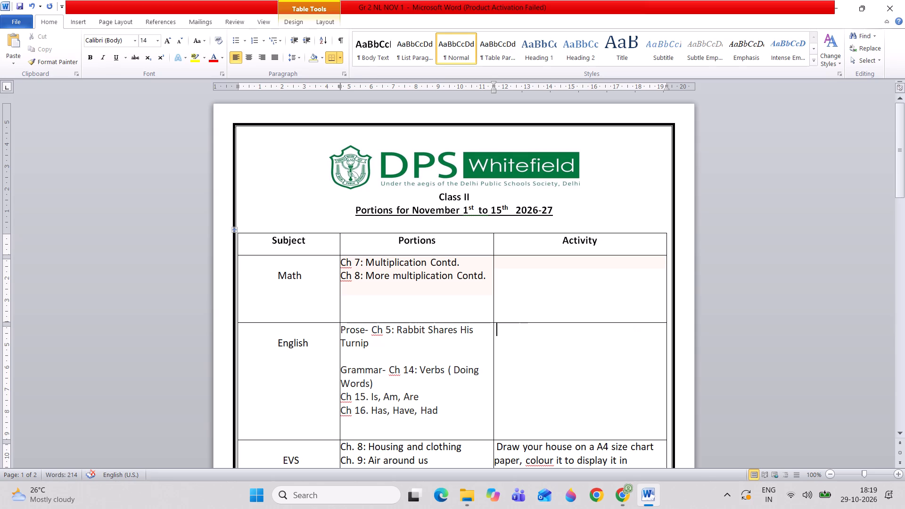
Switch to the November Class 2 English email in Gmail.
key(alt+Tab)
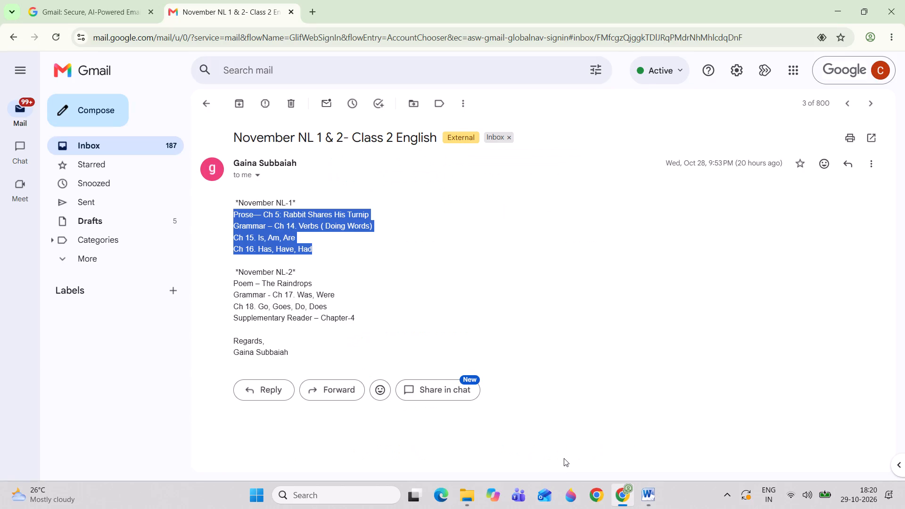
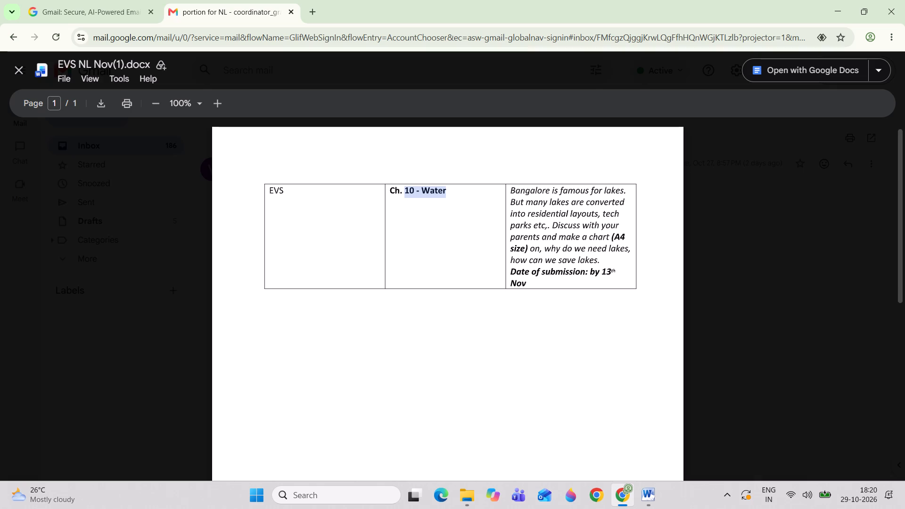
Replace the EVS portions in the newsletter with "Ch. 10 - Water" copied from the teacher's EVS document.
drag(409, 192, 389, 188)
key(ctrl+c)
click(641, 453)
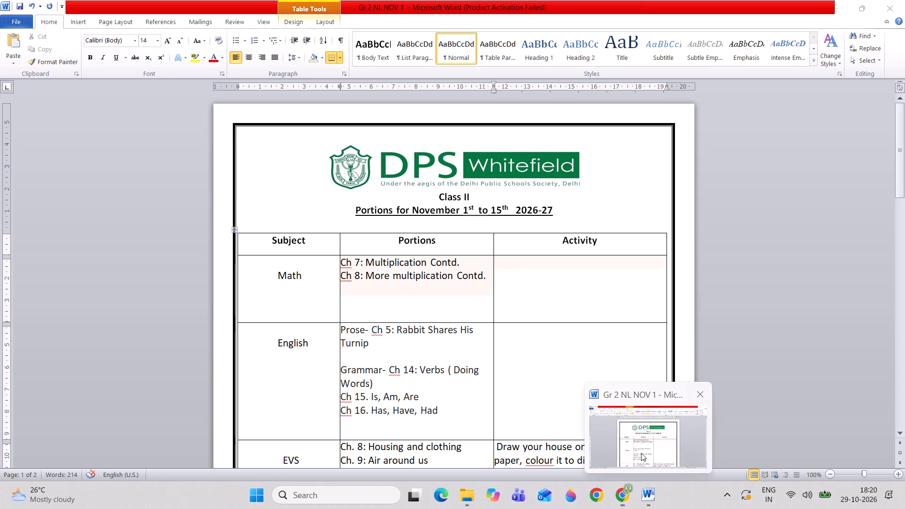
triple_click(901, 434)
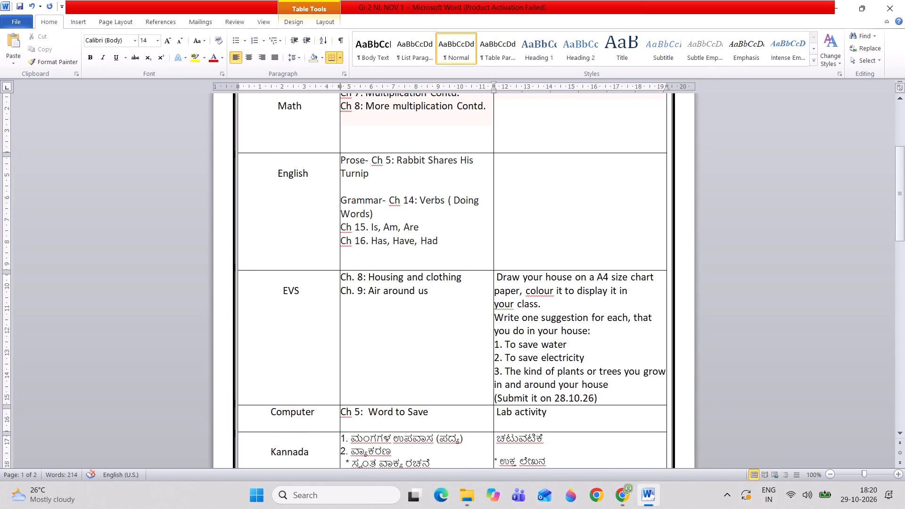
drag(343, 276, 396, 297)
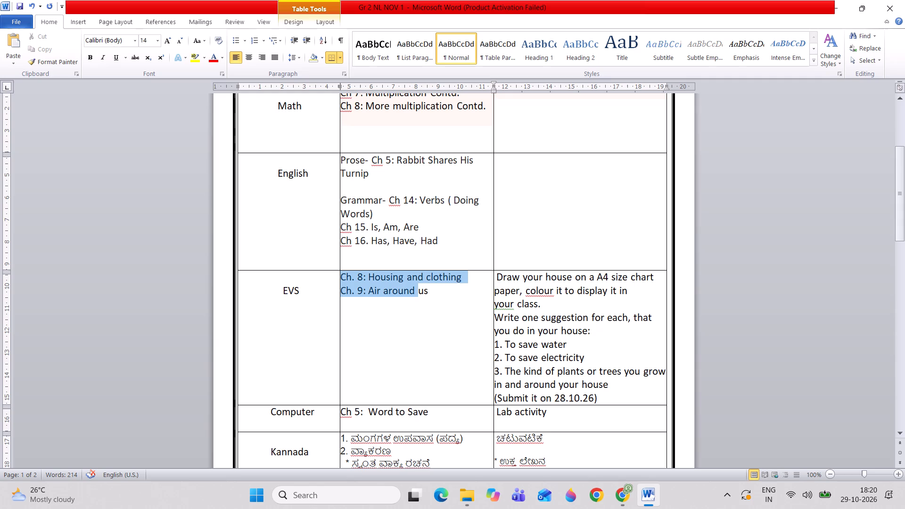
drag(396, 297, 452, 301)
key(ctrl+v)
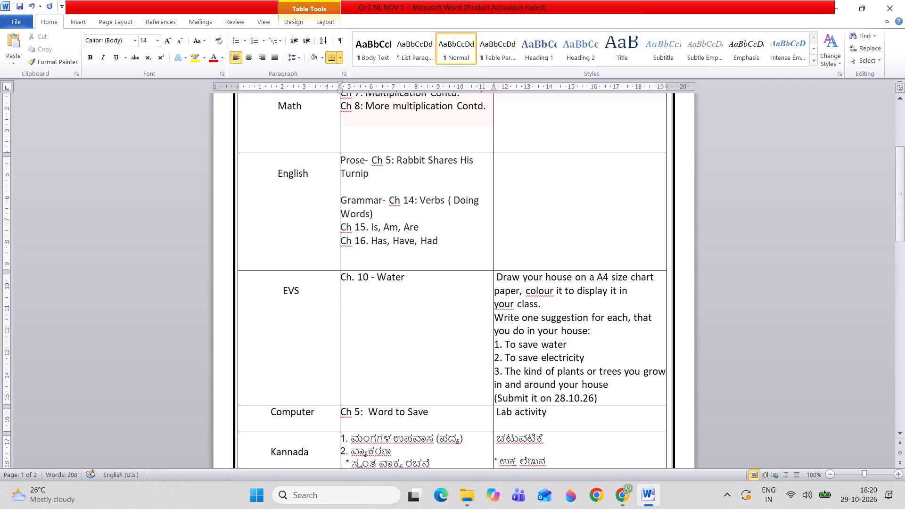
Reformat the EVS portions entry as "Ch 10: Water", without the full stop or hyphen and with a leading space.
click(353, 280)
key(BackSpace)
key(Right)
key(Right)
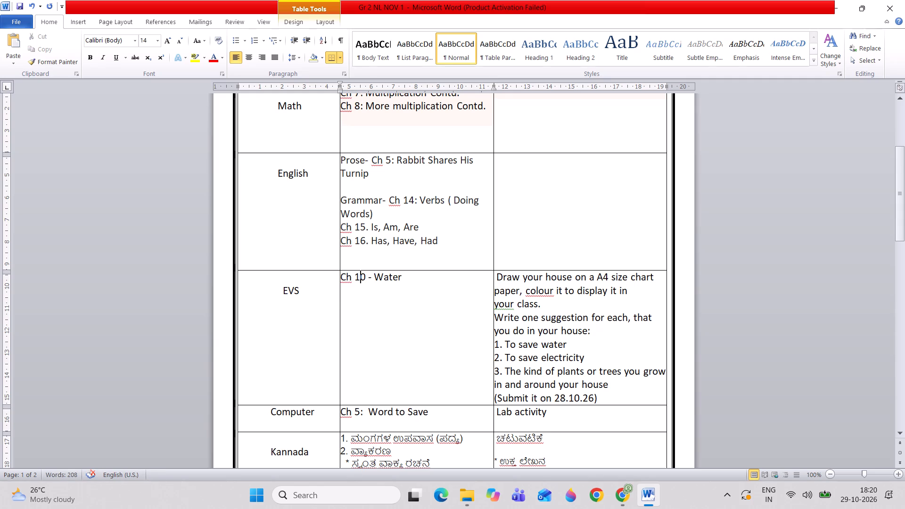
key(Right)
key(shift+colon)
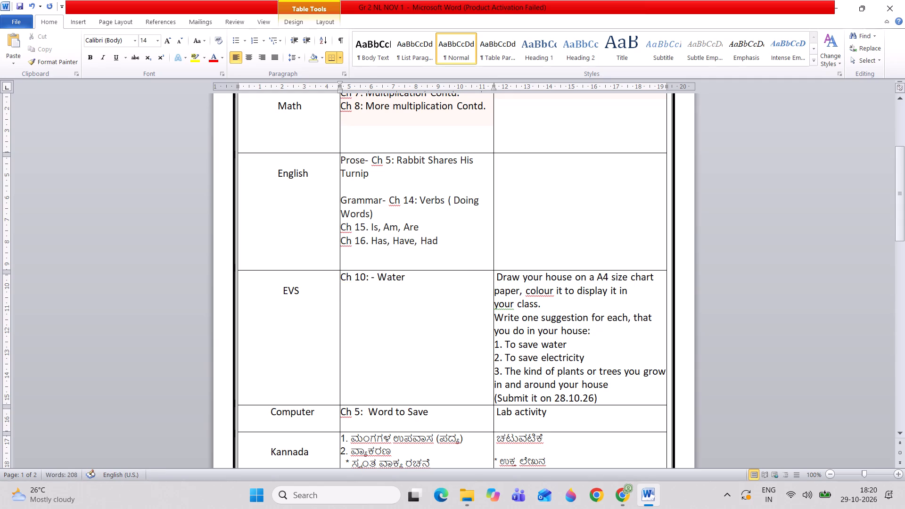
key(Delete)
key(Delete)
double_click(353, 280)
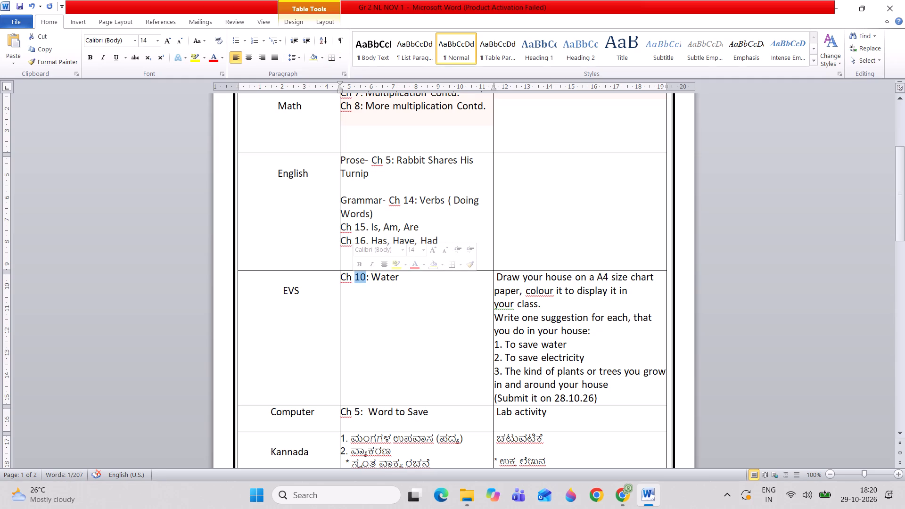
click(346, 278)
key(Left)
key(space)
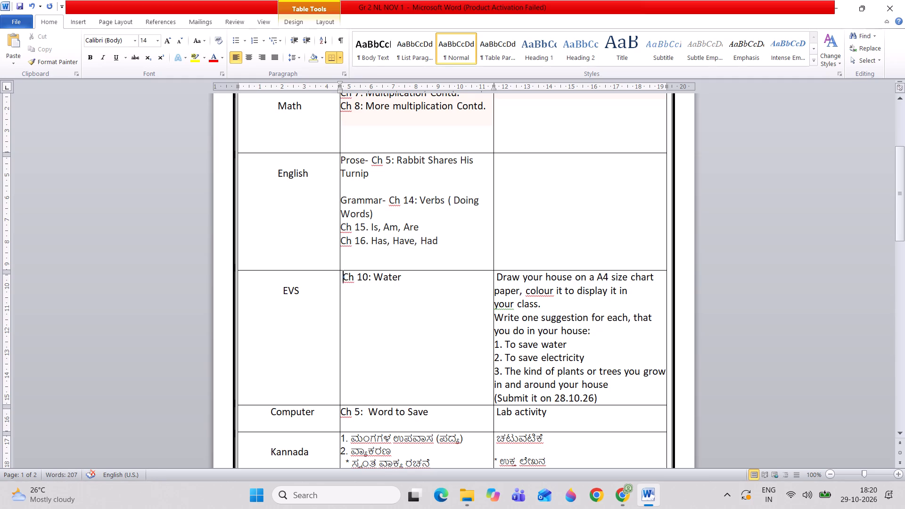
Replace the EVS activity with the lakes chart activity and 13th Nov submission date copied from the teacher's EVS document.
drag(500, 275, 598, 395)
key(Delete)
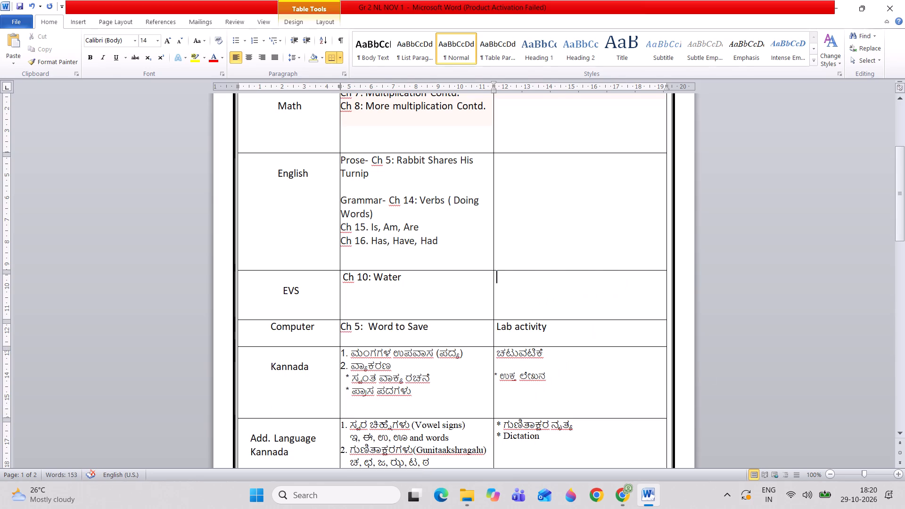
key(alt+Tab)
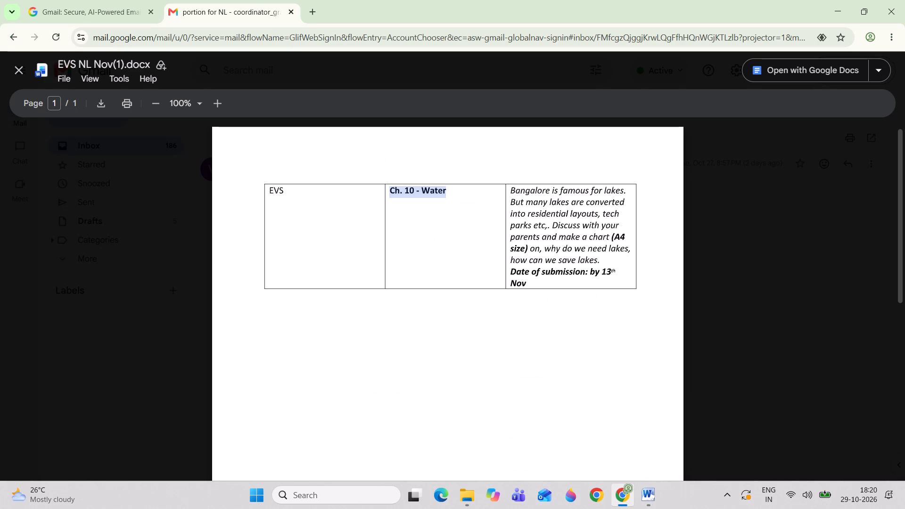
drag(509, 191, 518, 206)
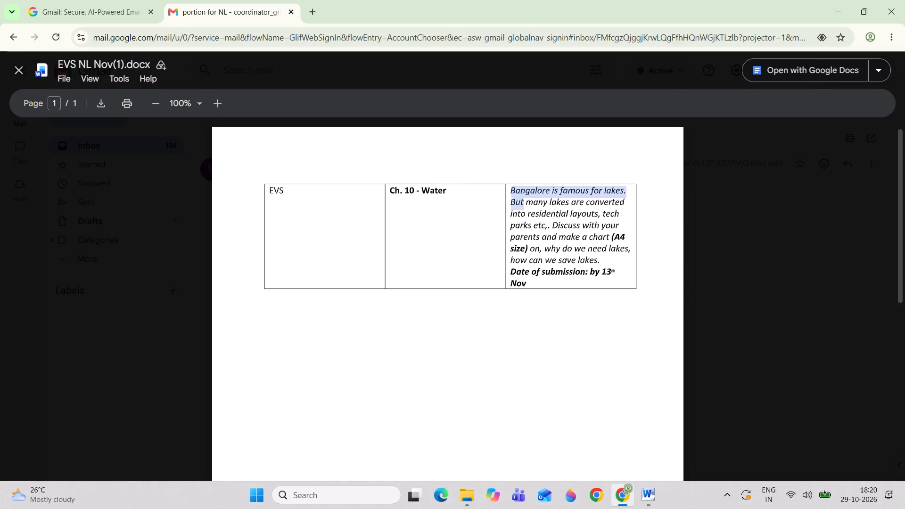
drag(518, 206, 555, 291)
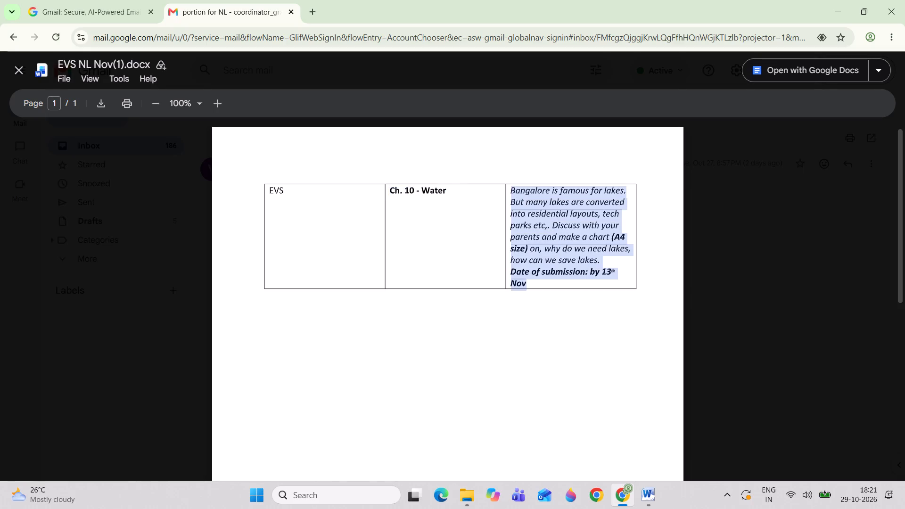
key(ctrl+c)
key(alt+Tab)
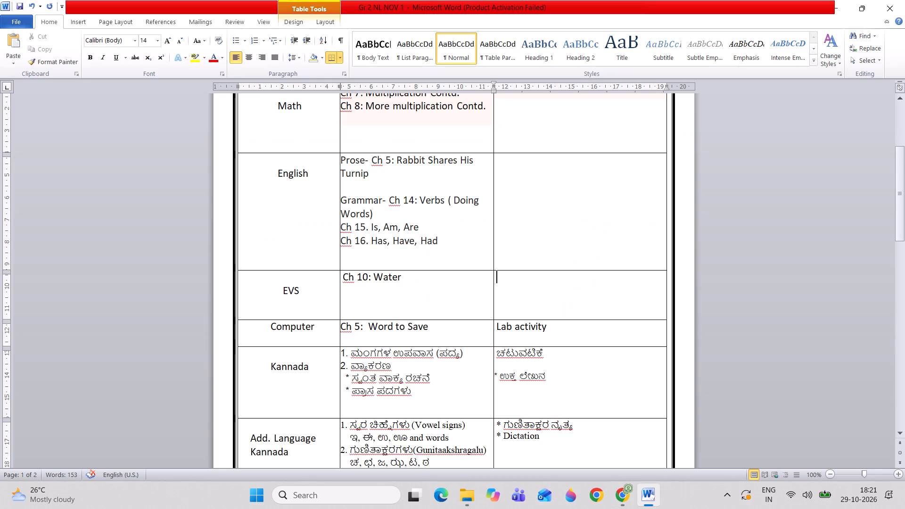
key(ctrl+v)
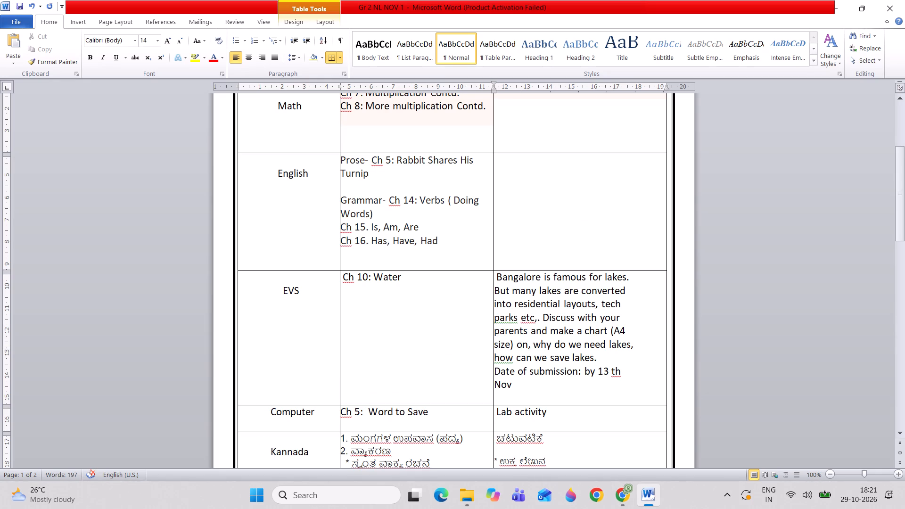
In the EVS activity, change the full stop after "Bangalore is famous for lakes" to a comma and join the following line.
click(634, 281)
In the EVS activity text, join the first two sentences as "lakes, but many lakes" and remove the space before Bangalore.
key(BackSpace)
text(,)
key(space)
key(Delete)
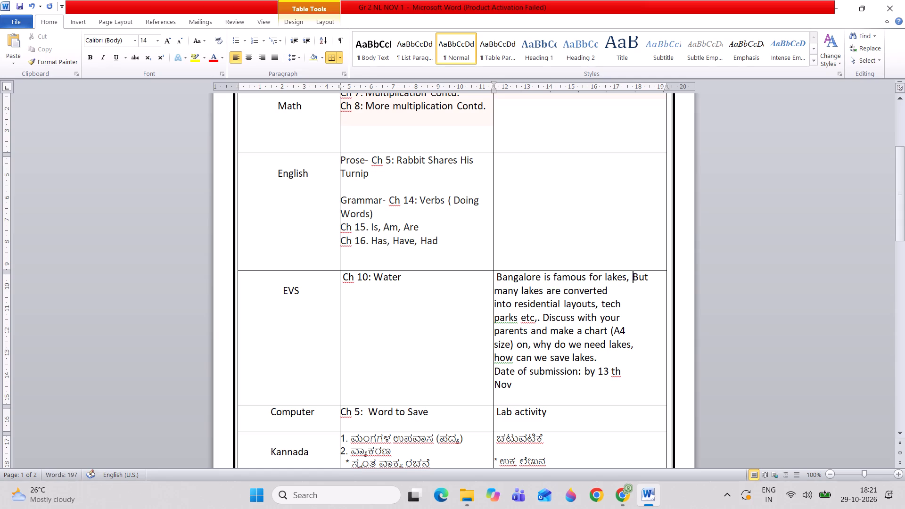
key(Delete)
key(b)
click(496, 279)
key(BackSpace)
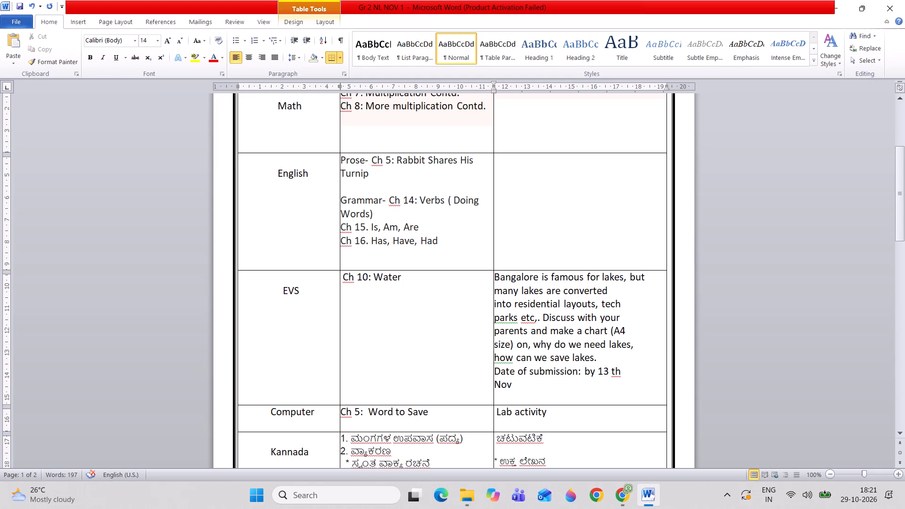
Remove the remaining line breaks within the EVS activity text, from "converted" through "lakes,", so it flows as one paragraph.
click(614, 294)
key(space)
key(Delete)
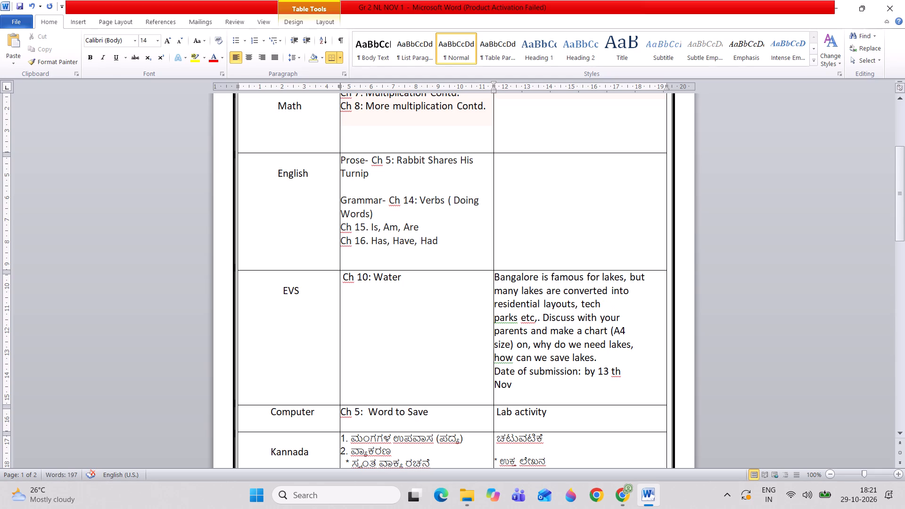
key(Down)
key(space)
key(Delete)
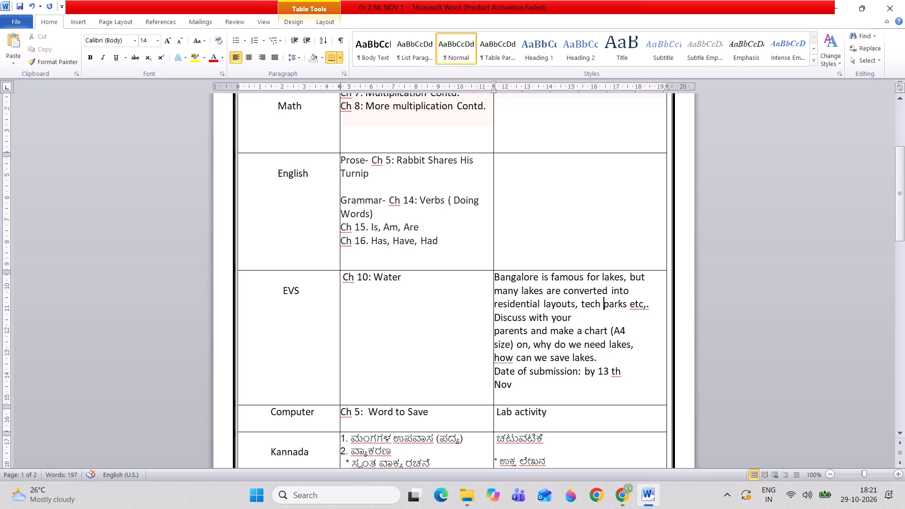
key(Down)
key(space)
key(Delete)
key(Down)
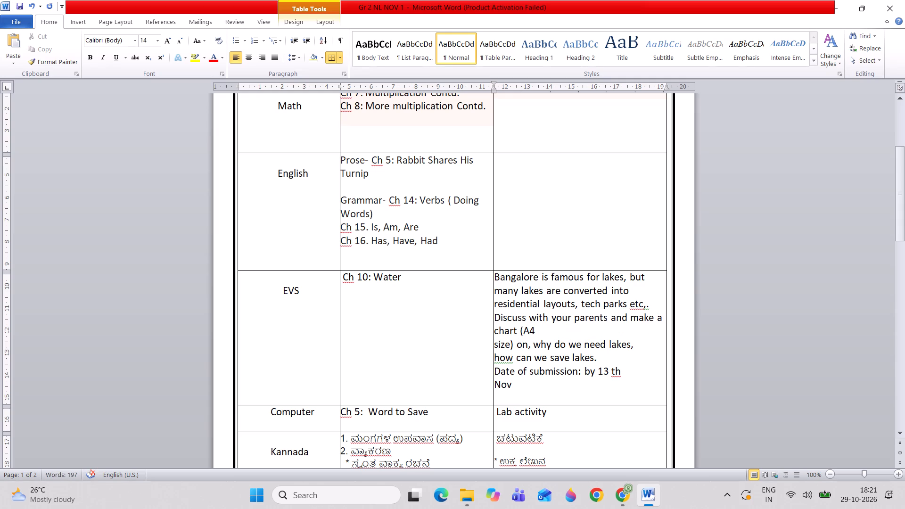
key(Delete)
key(space)
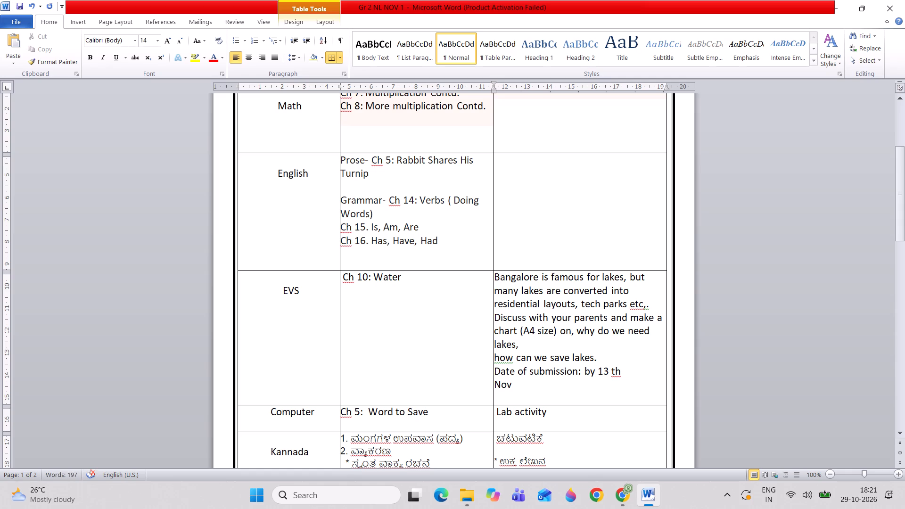
key(Down)
key(Delete)
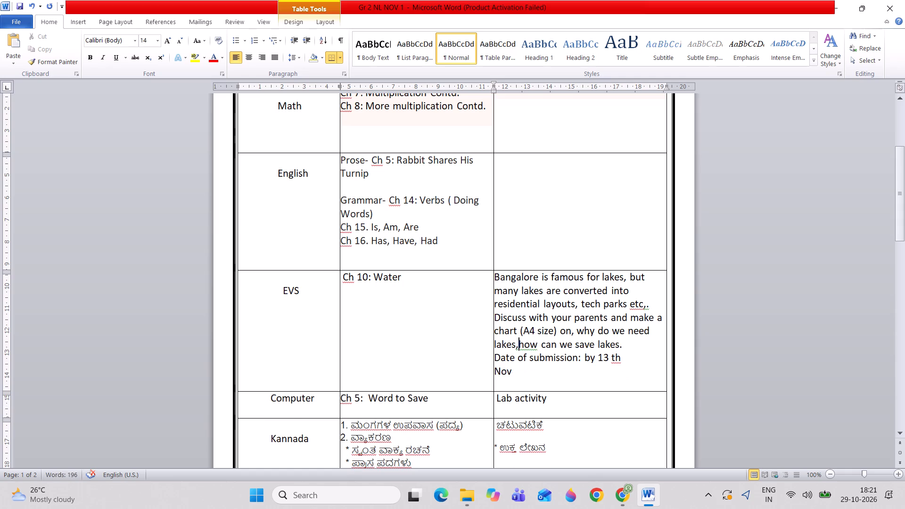
Insert a blank line above the EVS date of submission and make the whole submission date text bold.
click(635, 346)
key(Return)
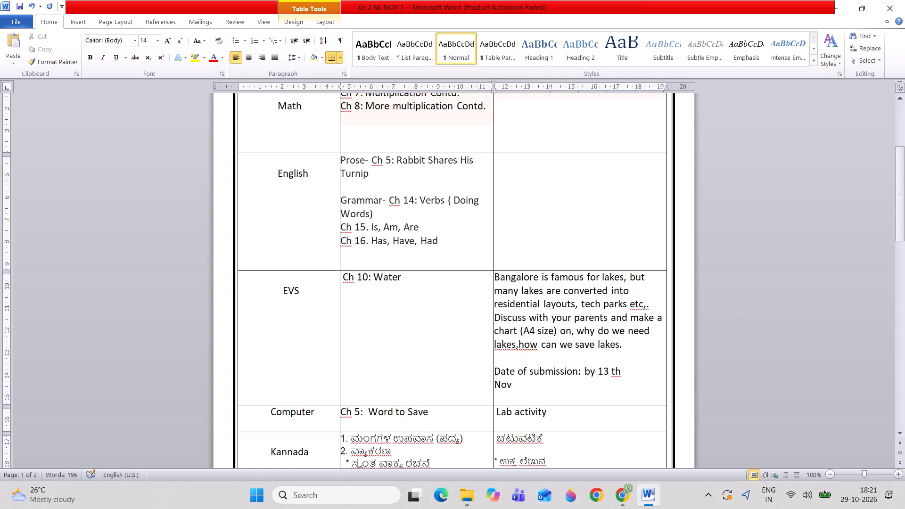
drag(494, 374, 515, 374)
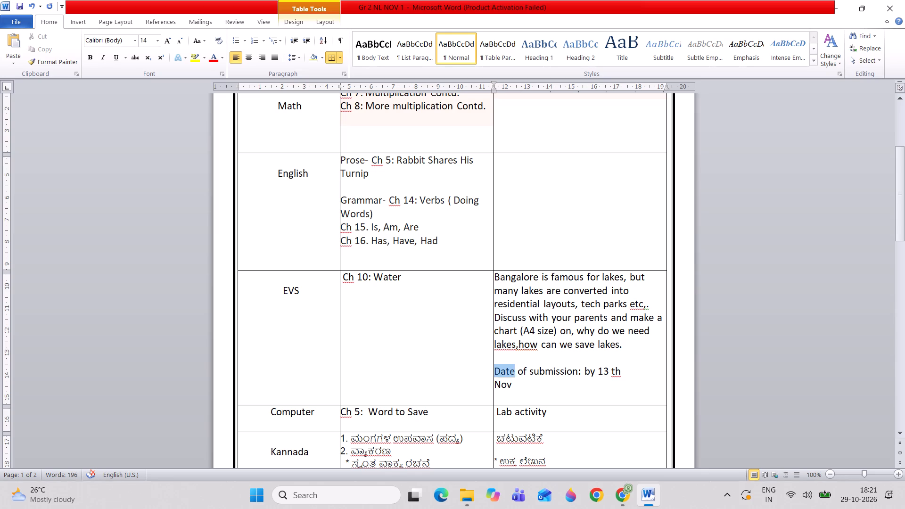
drag(515, 374, 594, 386)
key(ctrl+b)
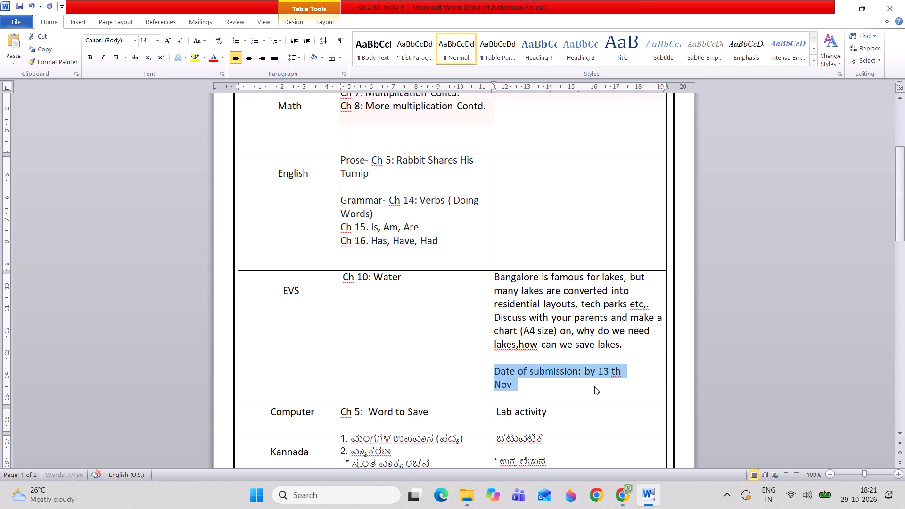
Rewrite the EVS submission date as 13th Nov on a single line, with a superscript th and a space before Nov.
click(610, 366)
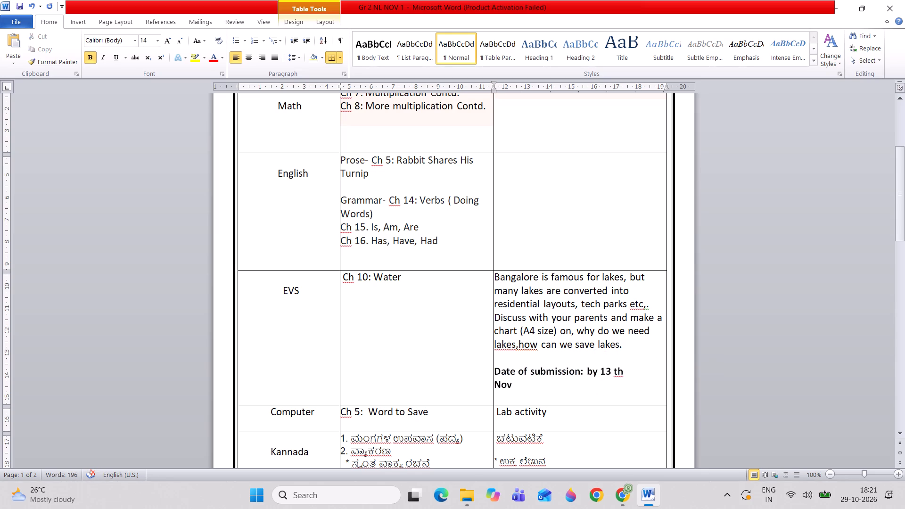
text(th)
key(Return)
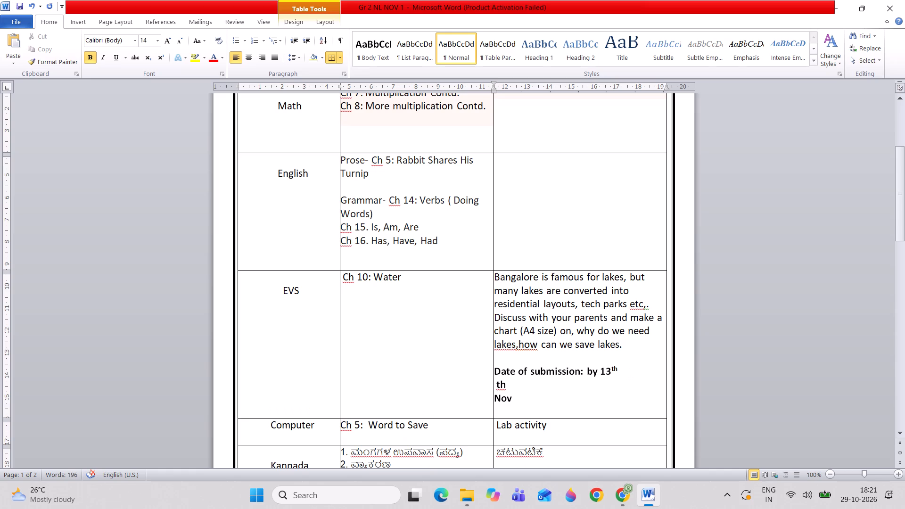
key(Delete)
key(Delete)
key(Delete)
key(Delete)
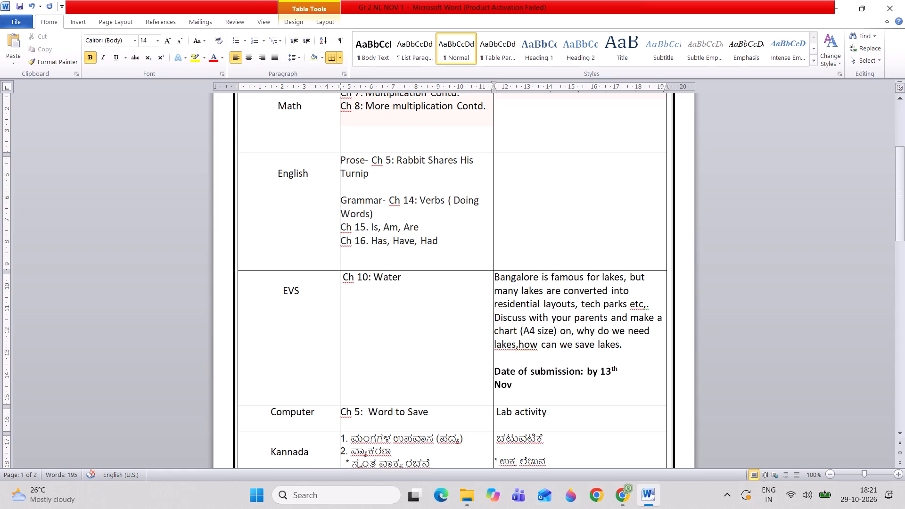
key(space)
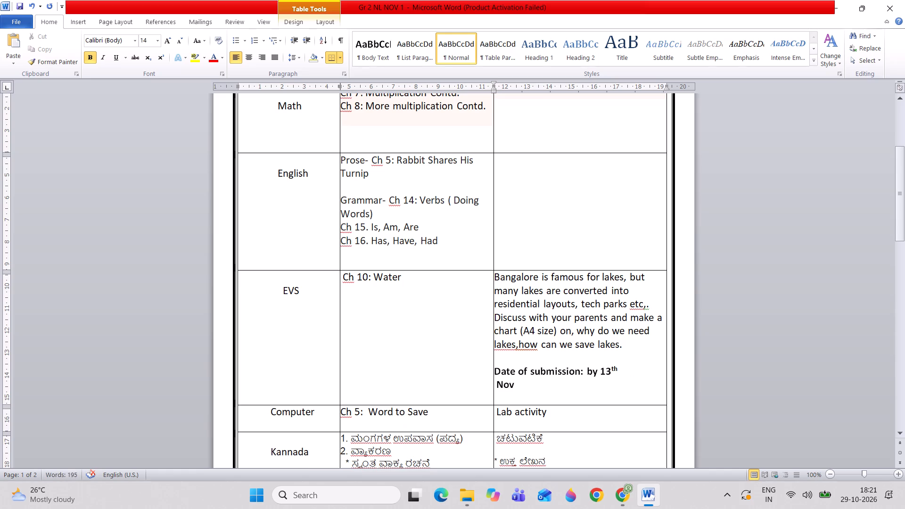
click(624, 372)
key(space)
key(Delete)
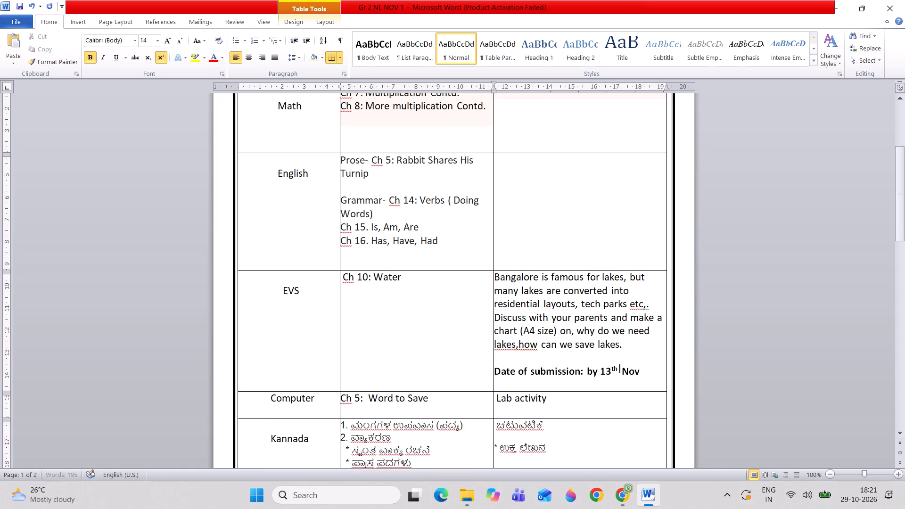
click(624, 372)
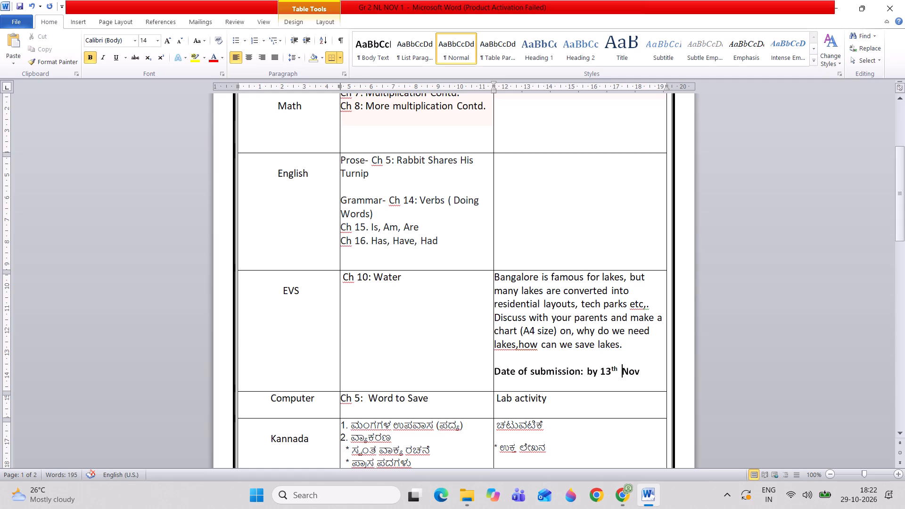
Add the missing space between "lakes," and "how" in the EVS activity text.
click(518, 347)
key(space)
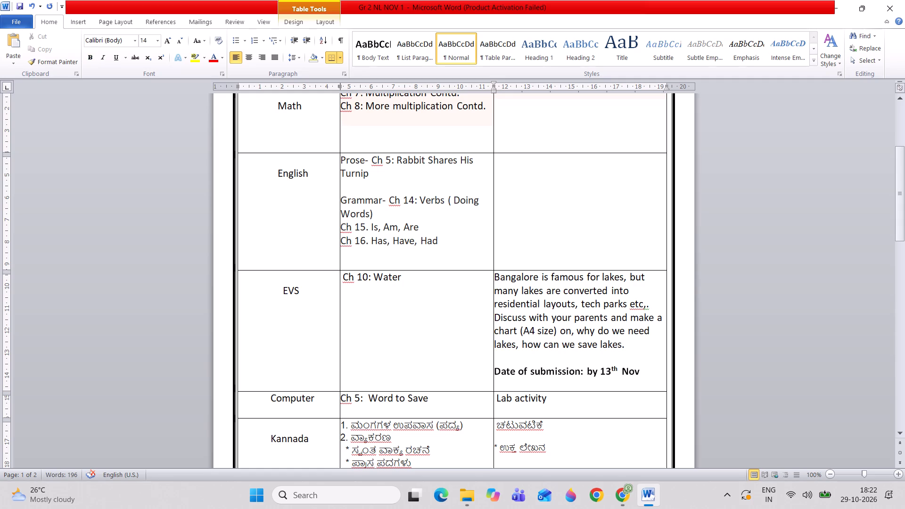
Place the text cursor directly after "etc,." in the EVS activity text.
click(649, 305)
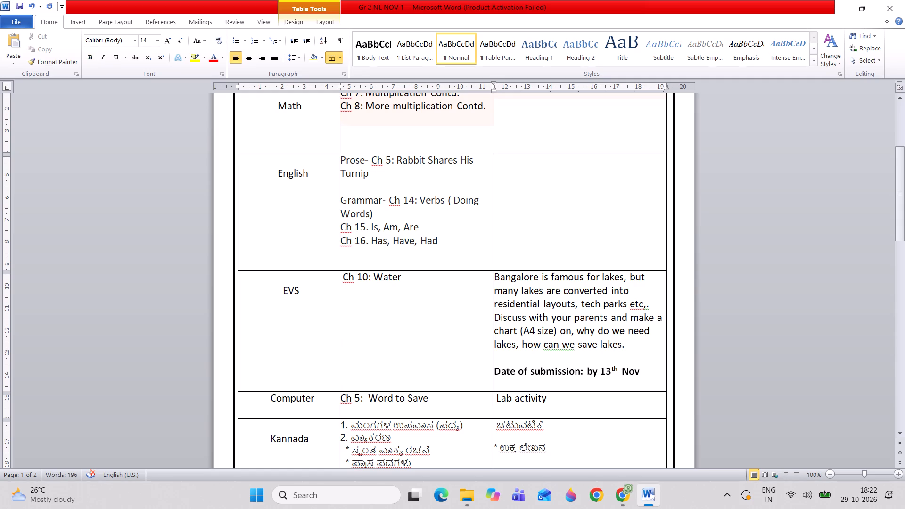
Remove the stray comma from "etc,." in the EVS activity text so that it reads "etc.".
click(646, 305)
key(BackSpace)
click(609, 369)
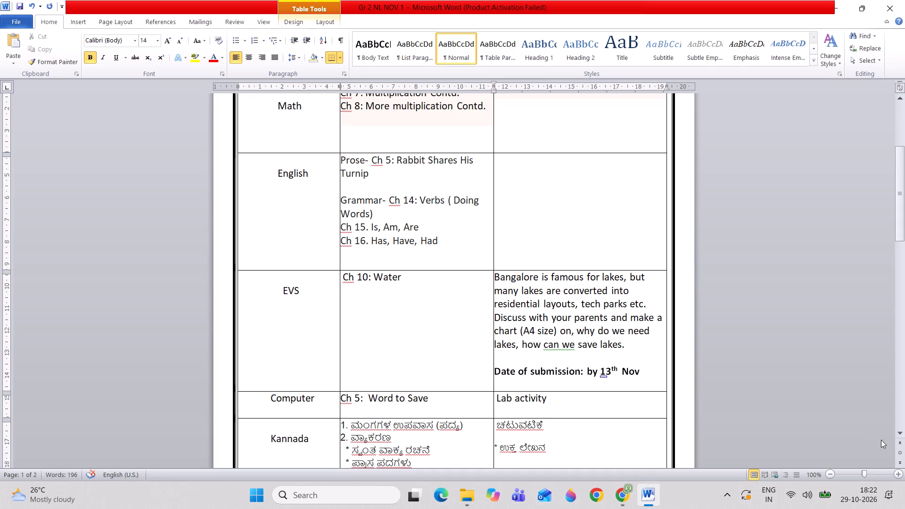
Switch to Gmail in Chrome and close the preview of the EVS NL Nov(1).docx attachment.
triple_click(900, 431)
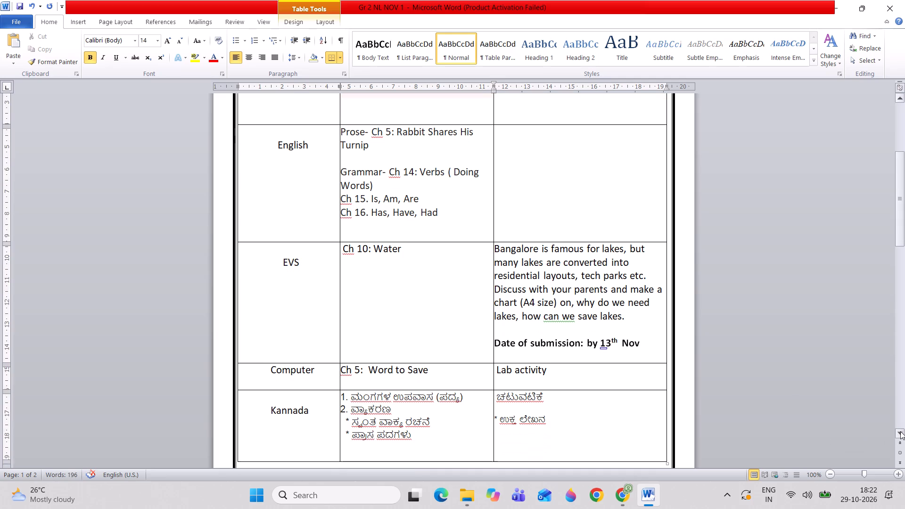
double_click(900, 431)
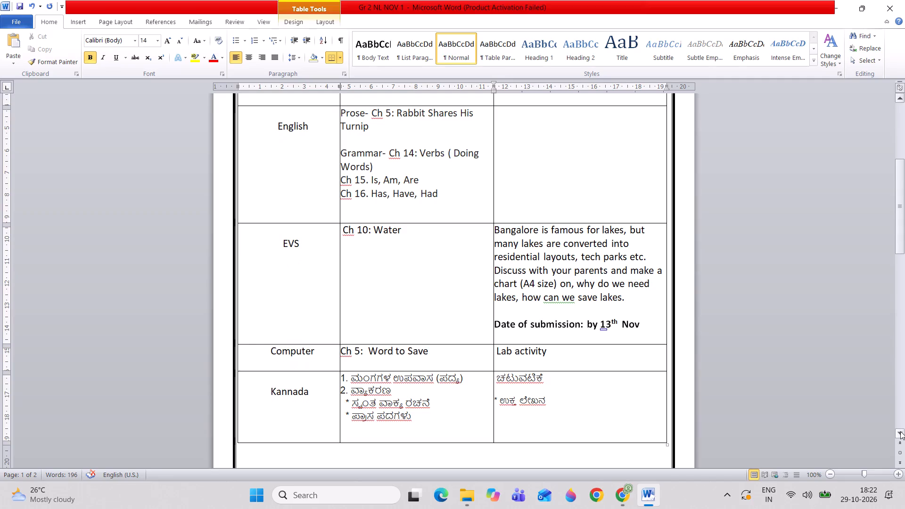
double_click(900, 431)
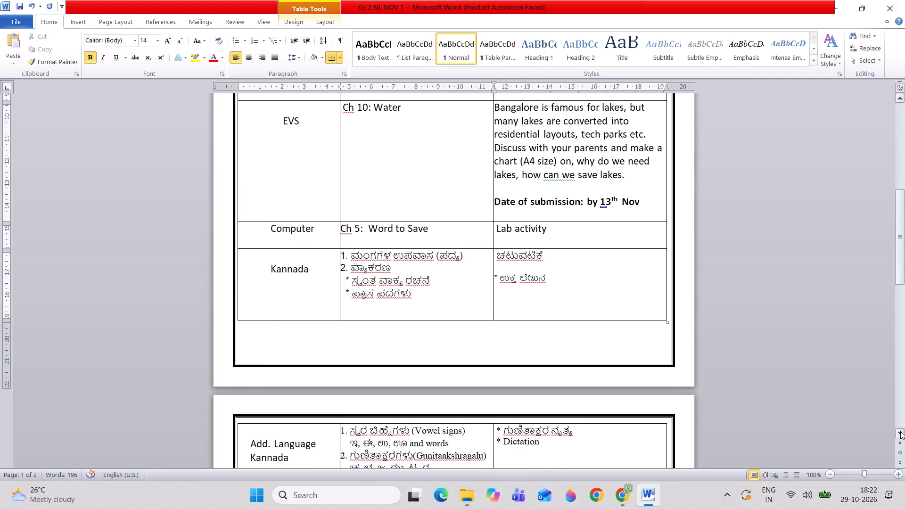
double_click(900, 431)
key(alt+Tab)
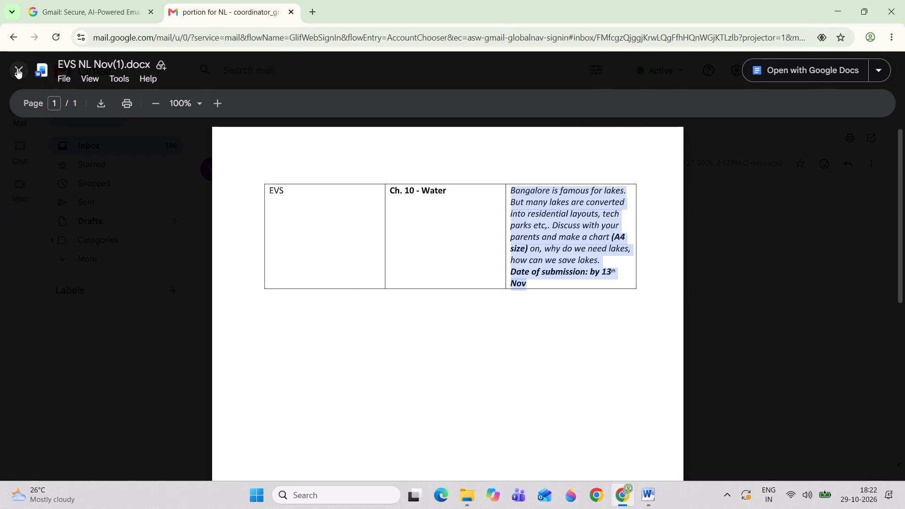
click(17, 68)
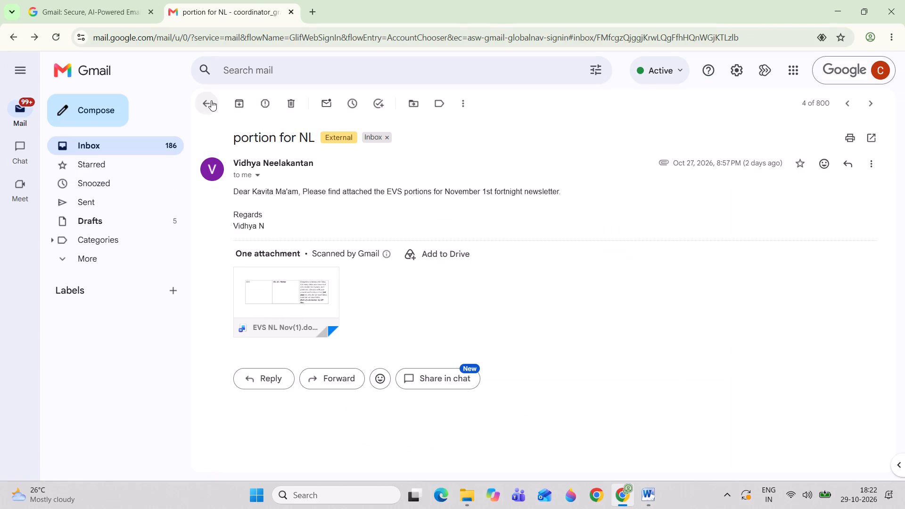
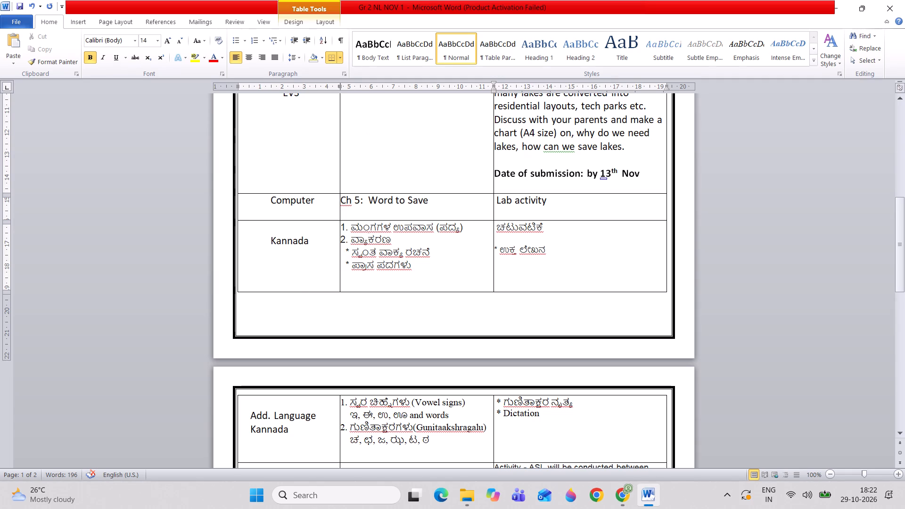
Replace the Kannada row's portions with the copied lesson ೯ (ಮೂರು ಕಲ್ಲುಗಳು) and grammar text from the teacher's email.
drag(372, 241, 342, 223)
click(342, 223)
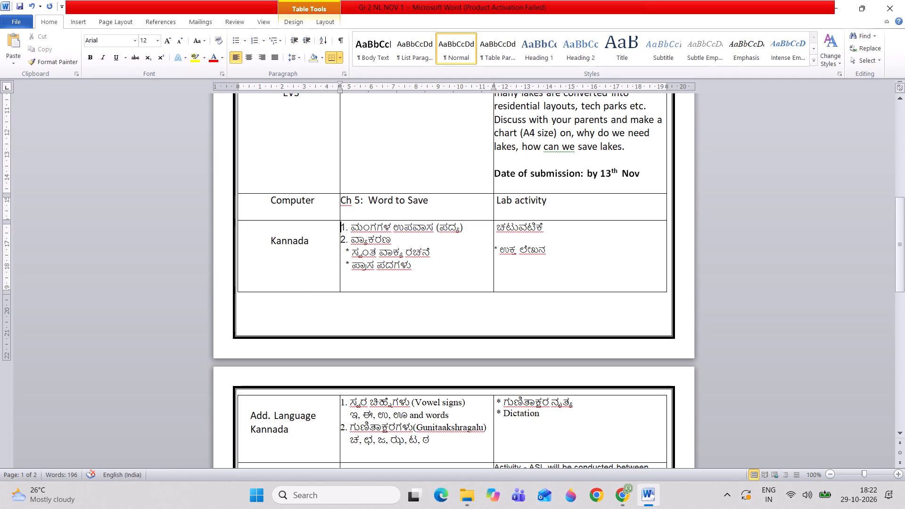
click(440, 271)
drag(341, 226, 379, 250)
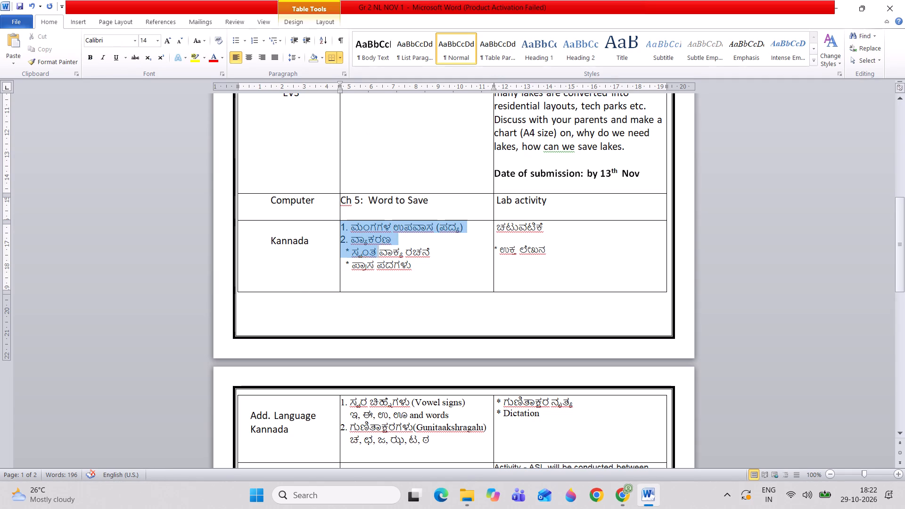
drag(379, 250, 420, 271)
key(ctrl+v)
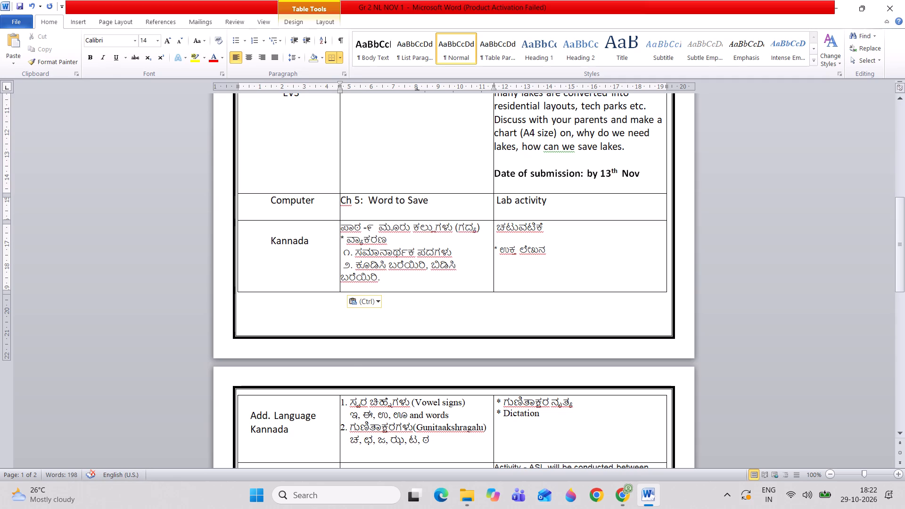
Copy the activity heading and the 5/11/26 (Thursday) reading test from the Gmail Kannada email over the Kannada row's activity text in Word.
key(alt+Tab)
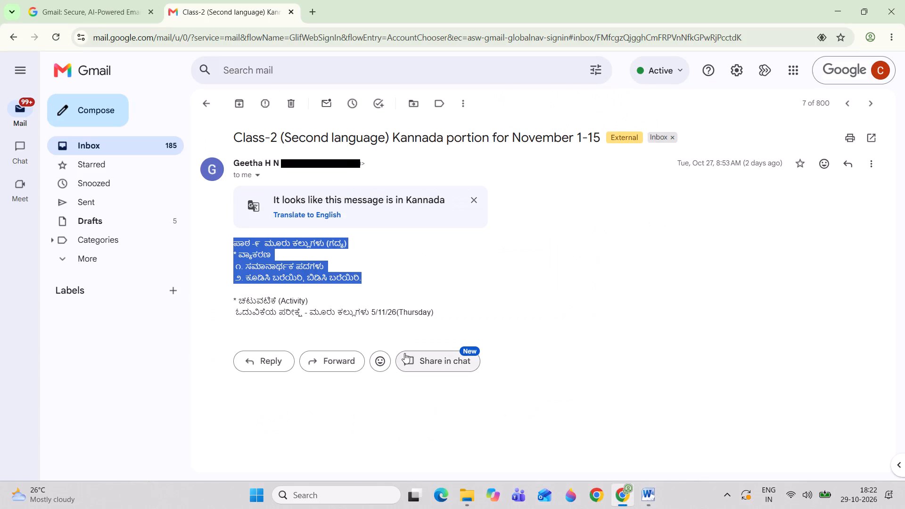
key(alt+Tab)
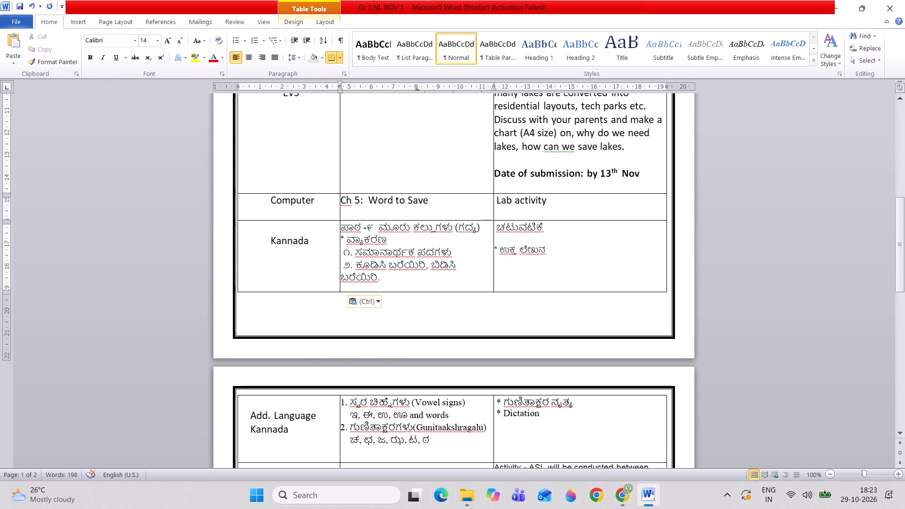
key(alt+Tab)
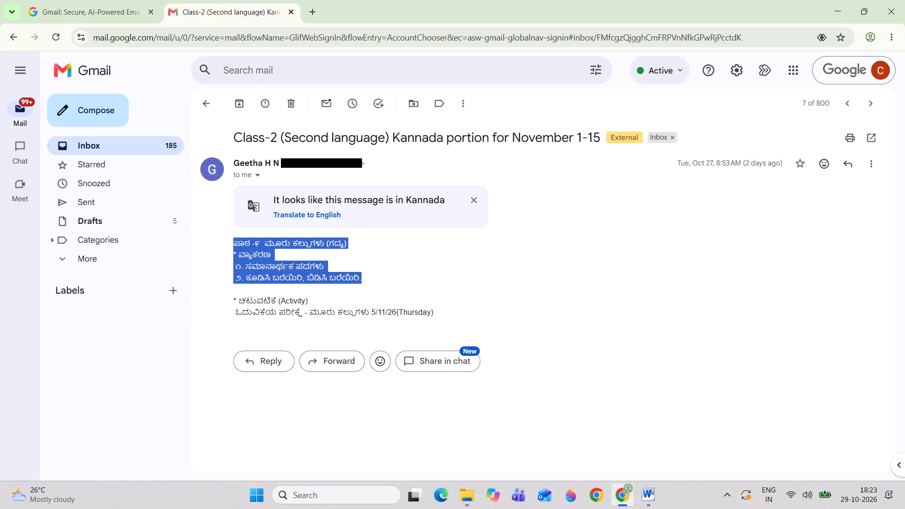
drag(240, 303, 478, 309)
key(ctrl+c)
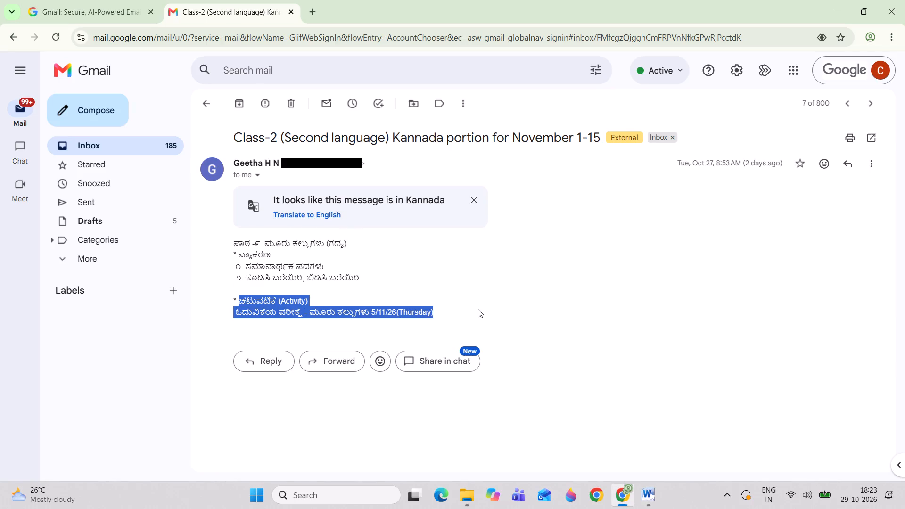
key(alt+Tab)
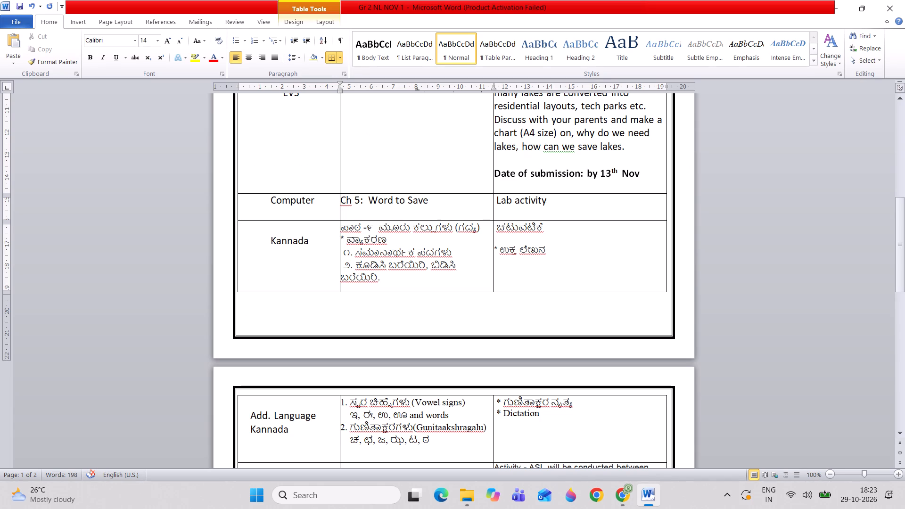
drag(495, 228, 561, 268)
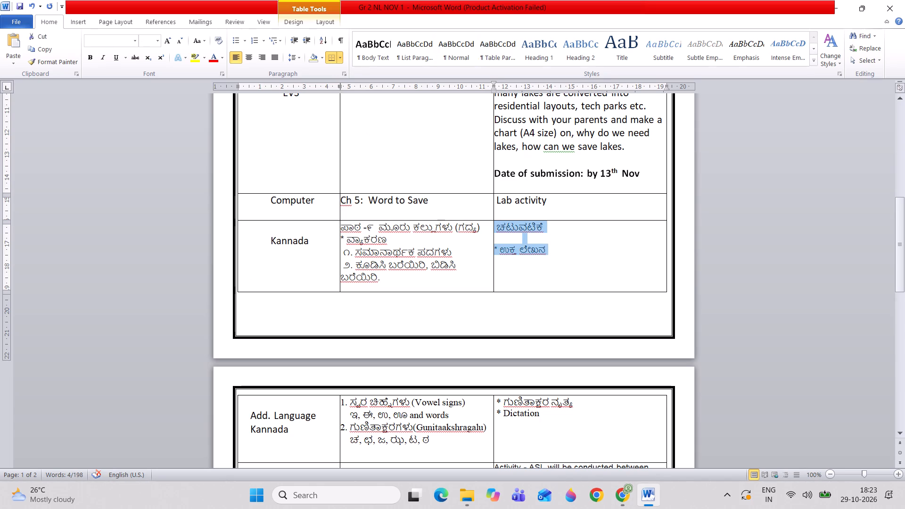
key(ctrl+v)
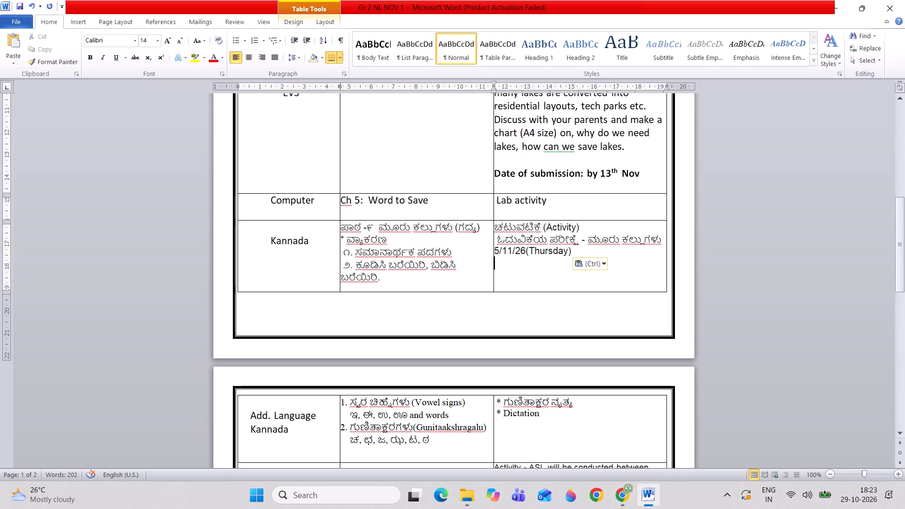
Delete the "ಚಟುವಟಿಕೆ (Activity)" heading line and the leading space before the reading test in the Kannada activity cell.
click(583, 229)
drag(583, 229, 516, 224)
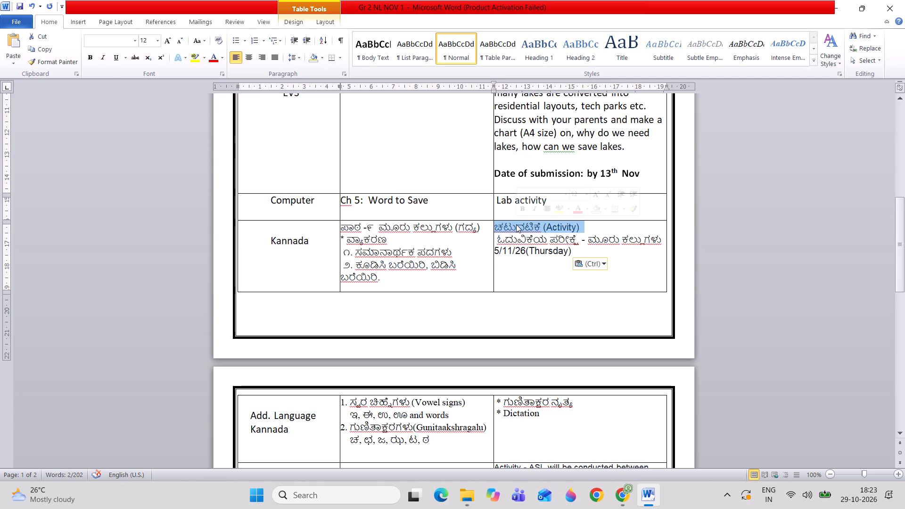
key(Delete)
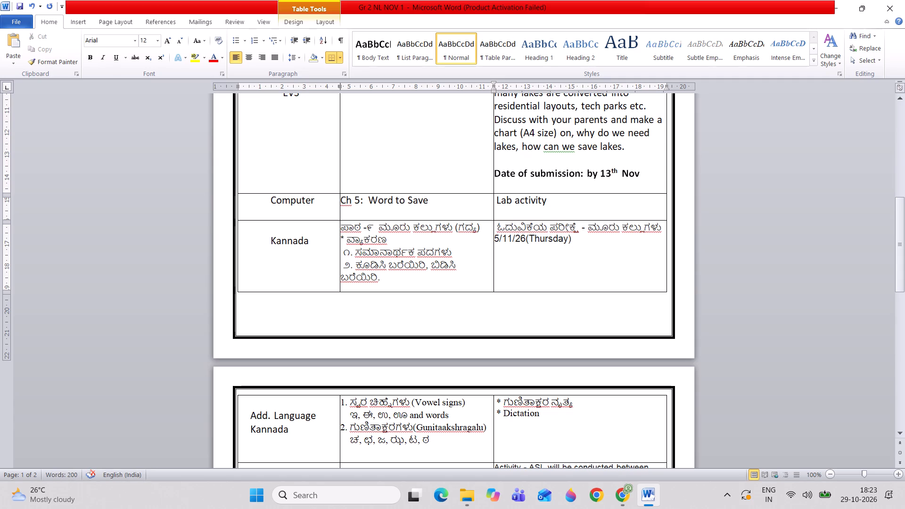
key(Delete)
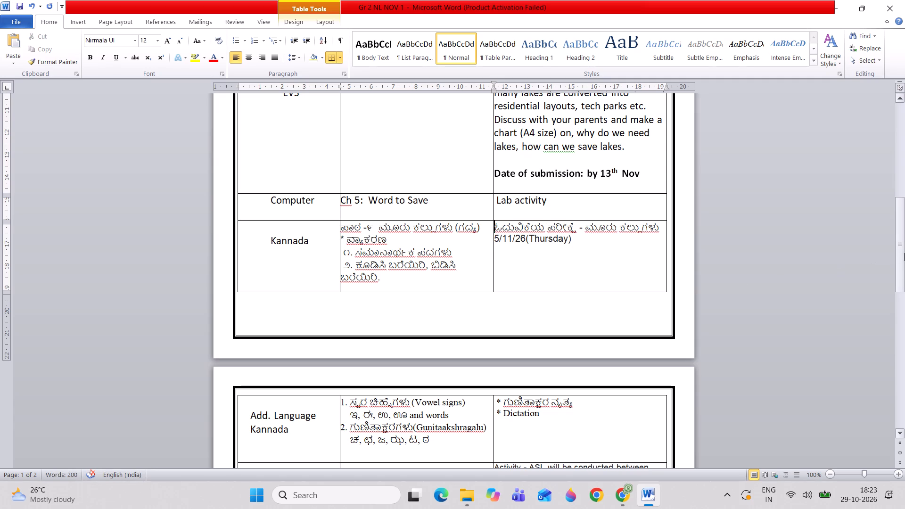
Check the Add. Language Kannada and Hindi rows in the newsletter, and switch back to the Kannada email in Gmail.
drag(898, 255, 900, 268)
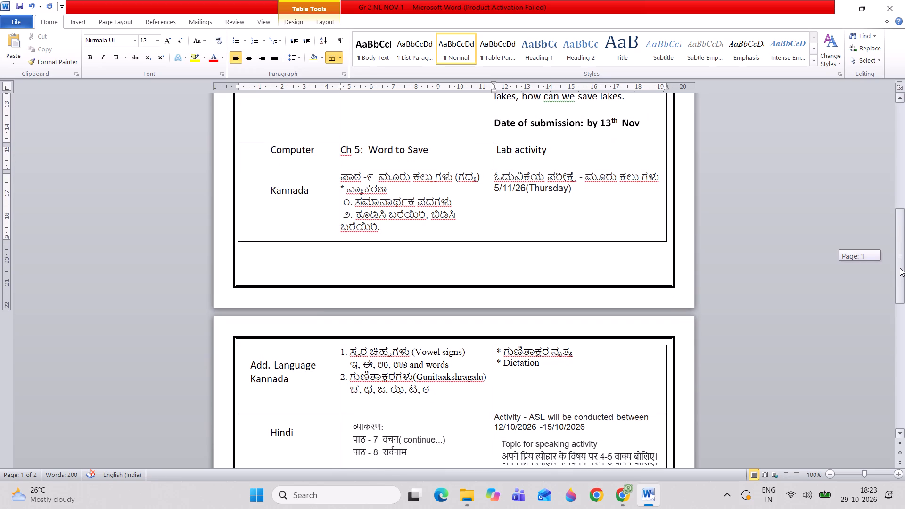
drag(900, 268, 901, 283)
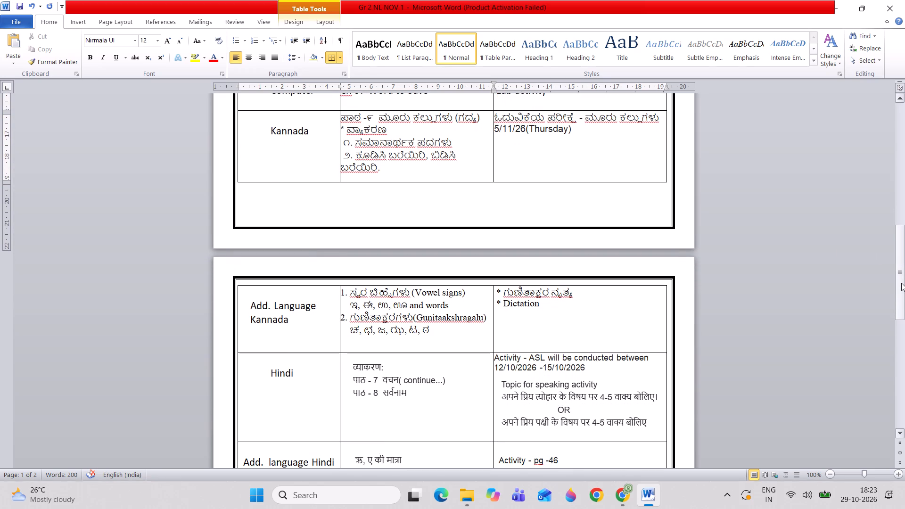
key(alt+Tab)
click(504, 263)
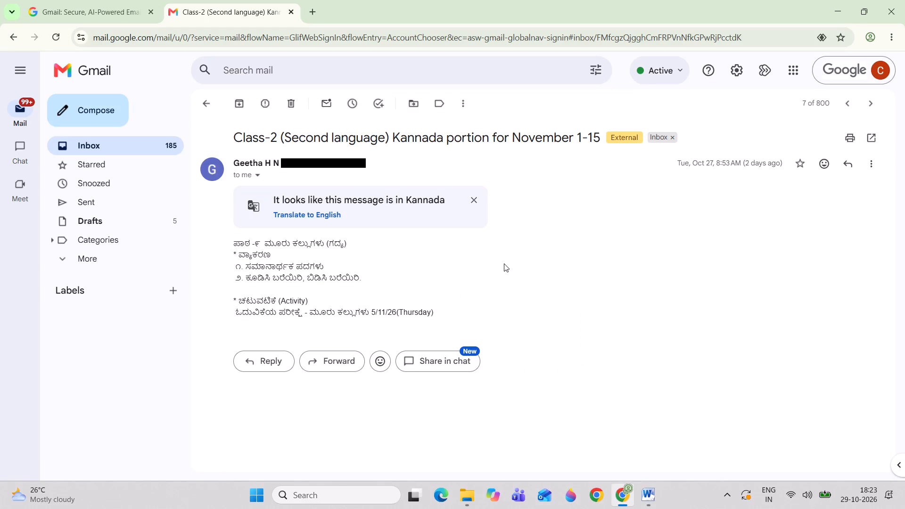
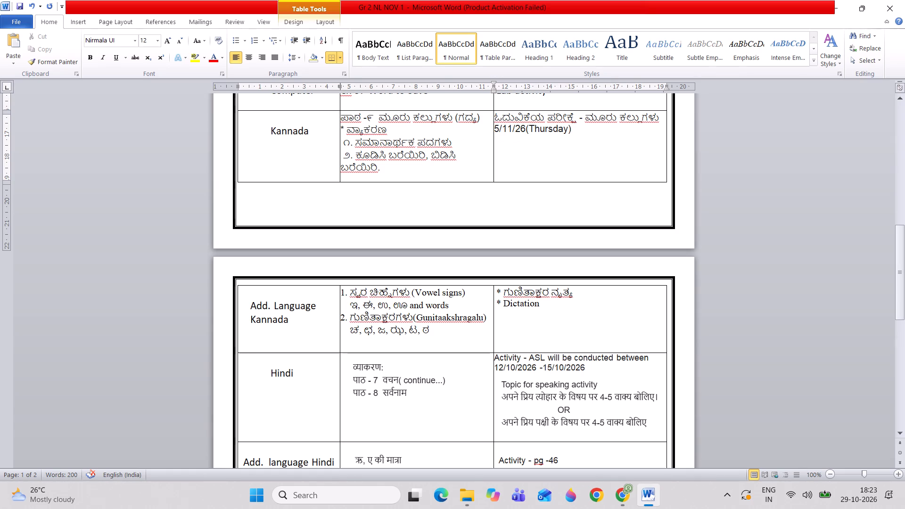
Replace the old Add. Language Kannada portions with the copied Gunitaakshragalu and Vowel signs text from the teacher's email.
drag(342, 293, 431, 343)
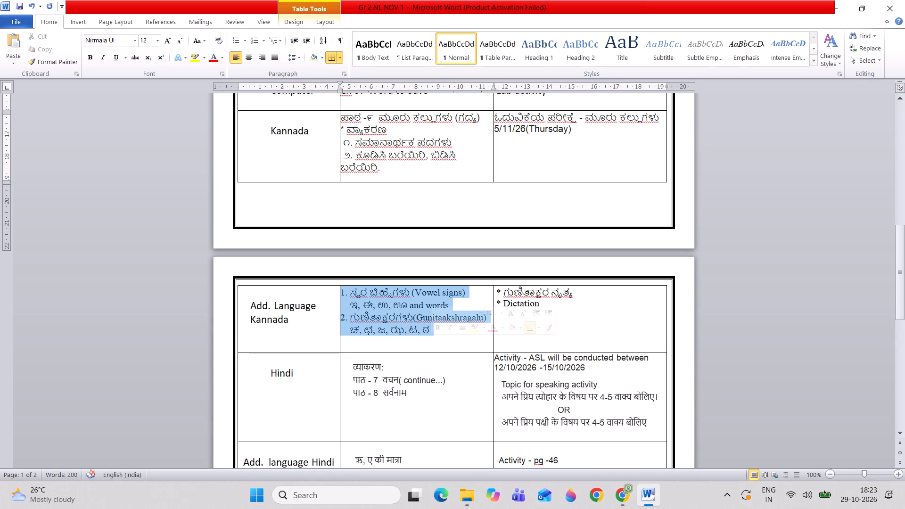
key(ctrl+v)
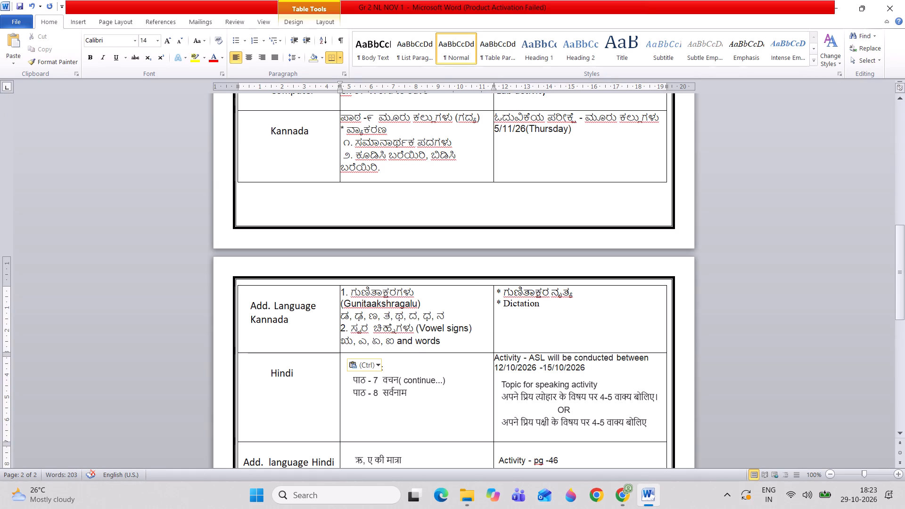
Insert a blank line before point 2 in the Add. Language Kannada portions and enlarge the row to fit all the text.
click(451, 317)
key(Return)
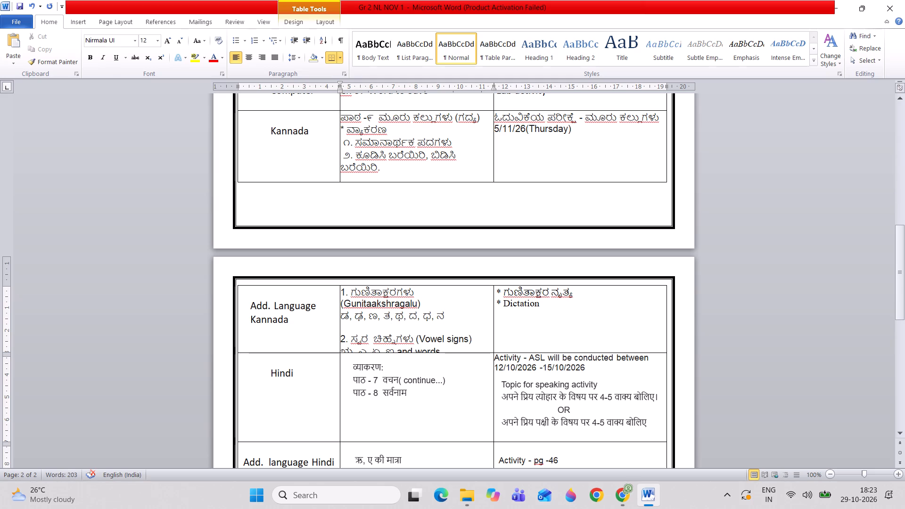
drag(463, 353, 464, 365)
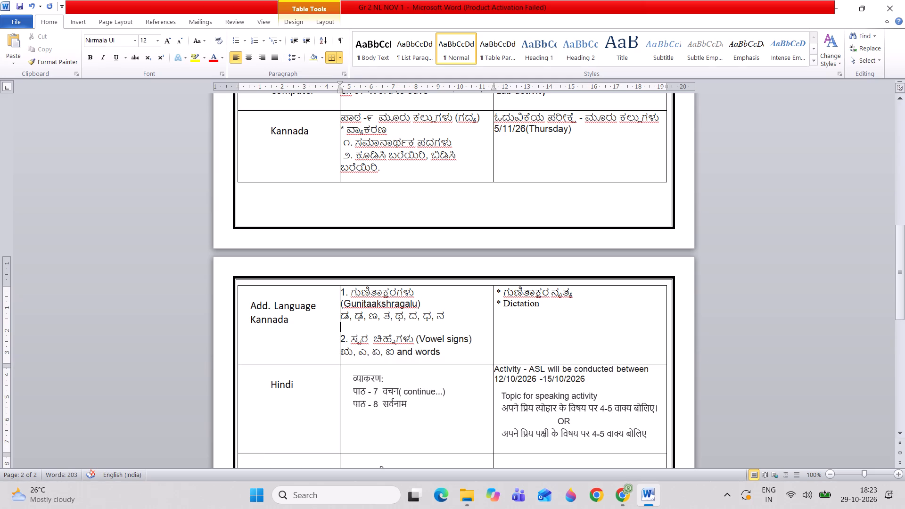
Switch to the Additional Language Kannada email in Gmail to get the activity text for the Add. Language Kannada row.
click(552, 312)
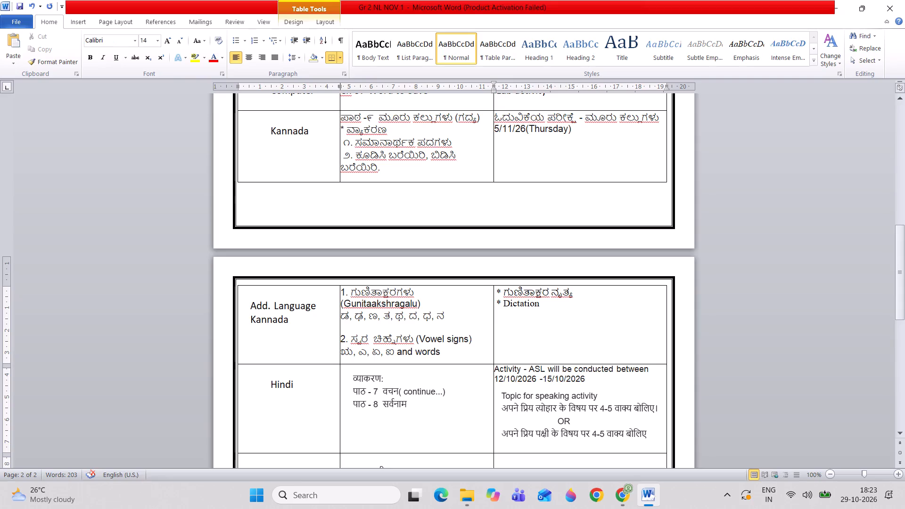
key(alt+Tab)
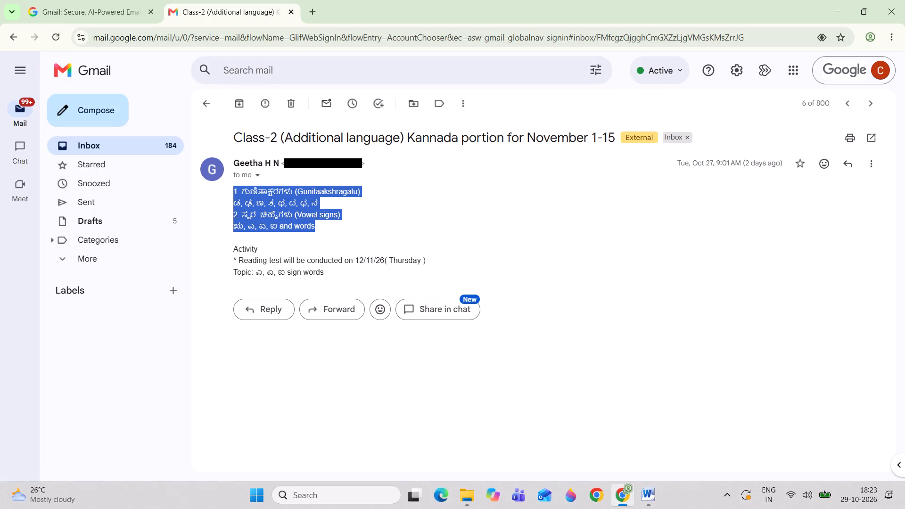
Copy the reading test notice and its topic line from the Kannada email into the newsletter's Add. Language Kannada activity cell in Word.
drag(238, 261, 341, 283)
key(ctrl+c)
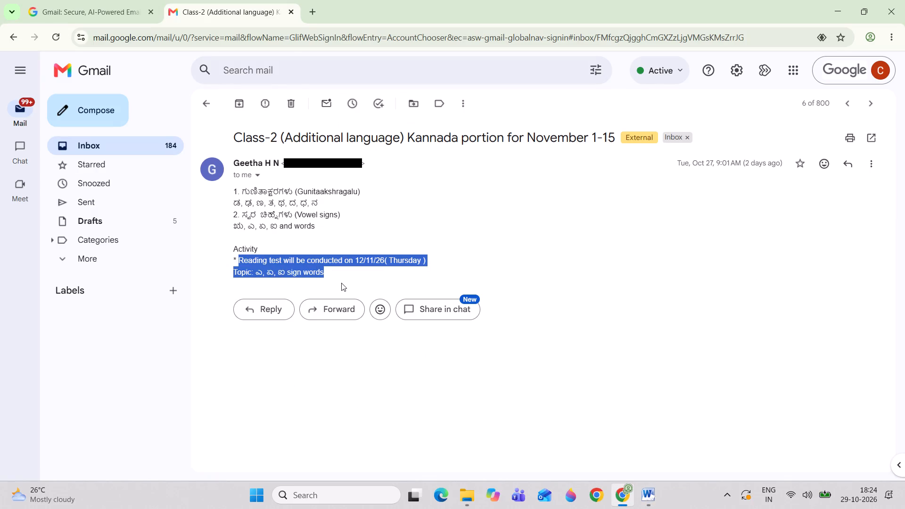
key(alt+Tab)
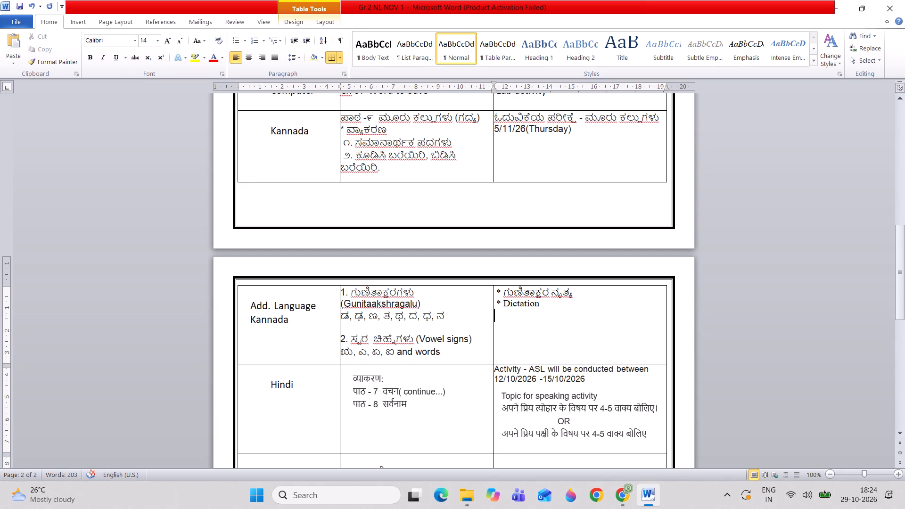
key(space)
key(ctrl+v)
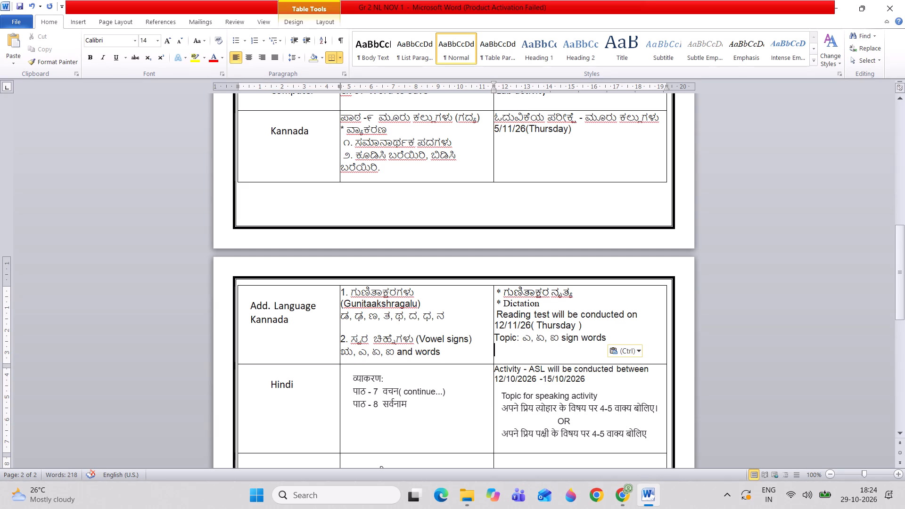
Delete the old ಗುಣಿತಾಕ್ಷರ ನೃತ್ಯ and Dictation activities above the reading test notice in the Add. Language Kannada row.
drag(543, 303, 498, 293)
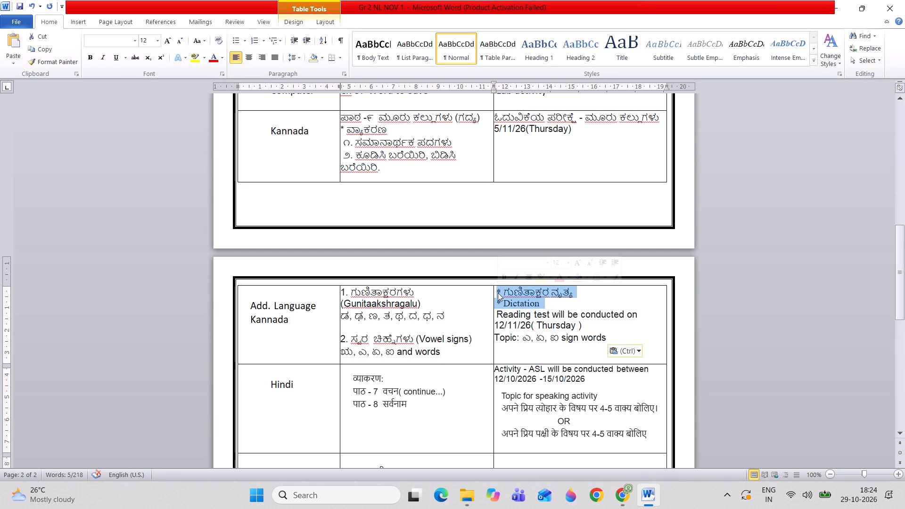
key(Delete)
key(Delete)
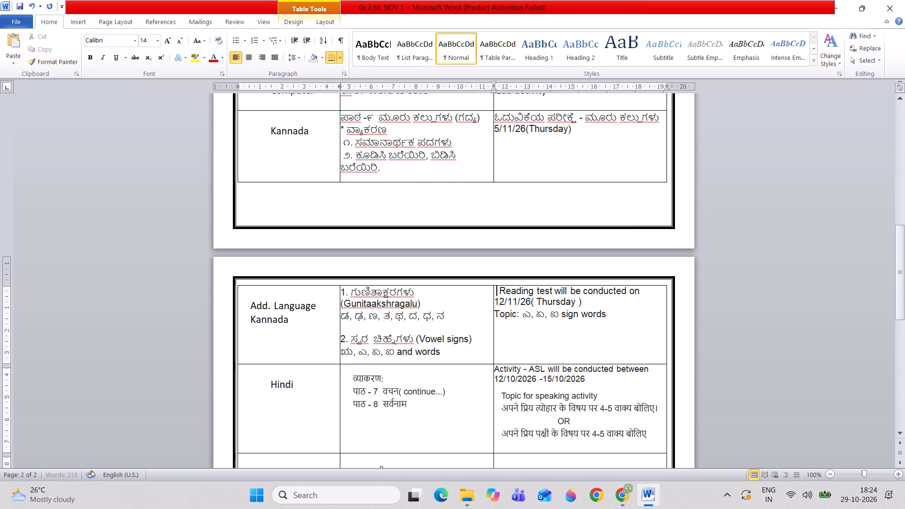
key(Delete)
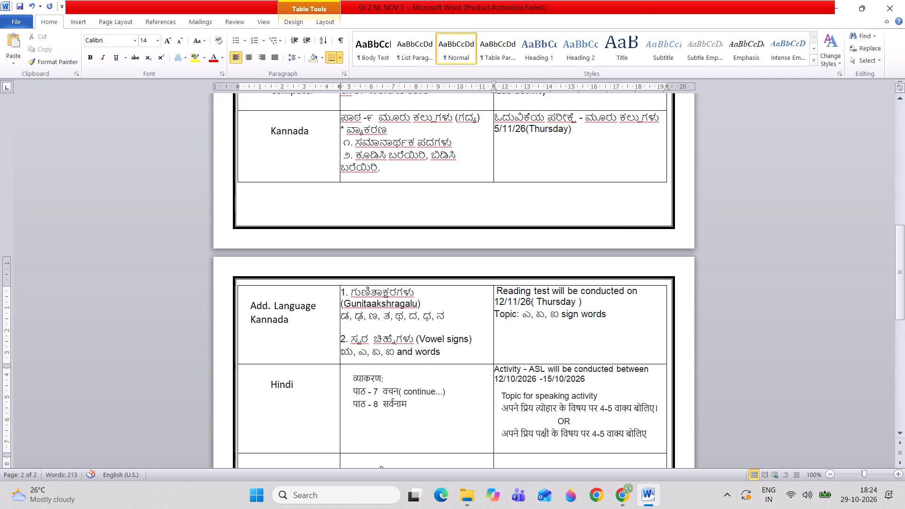
Remove the space after "Thursday" in the reading test date and insert a blank line above the Topic line.
click(576, 302)
key(Delete)
click(603, 304)
key(Return)
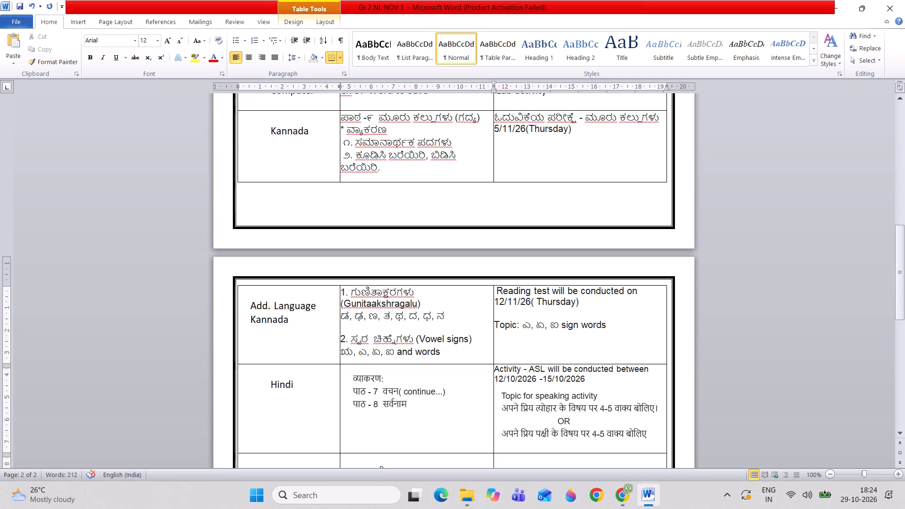
Remove the leading space before "Reading test" in the Add. Language Kannada activity cell.
click(498, 293)
key(BackSpace)
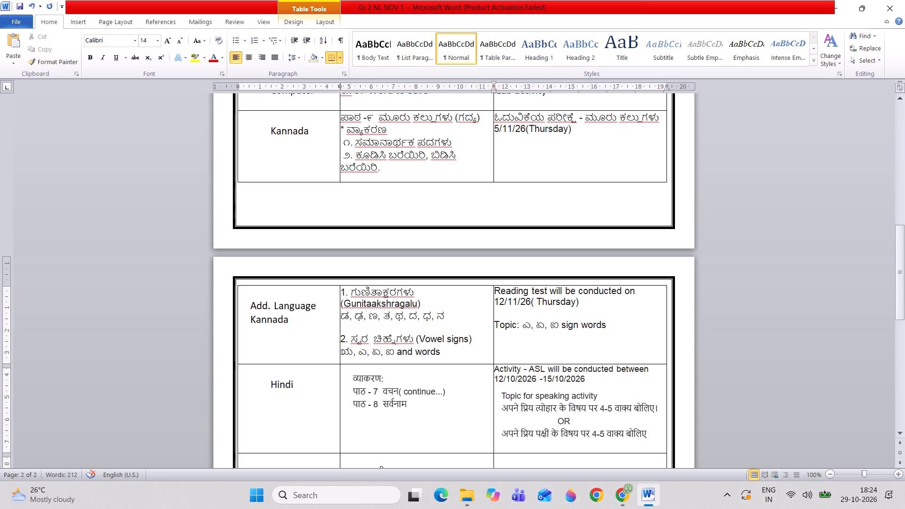
Select the reading test sentence with its date in the Add. Language Kannada activity cell.
click(424, 413)
click(574, 294)
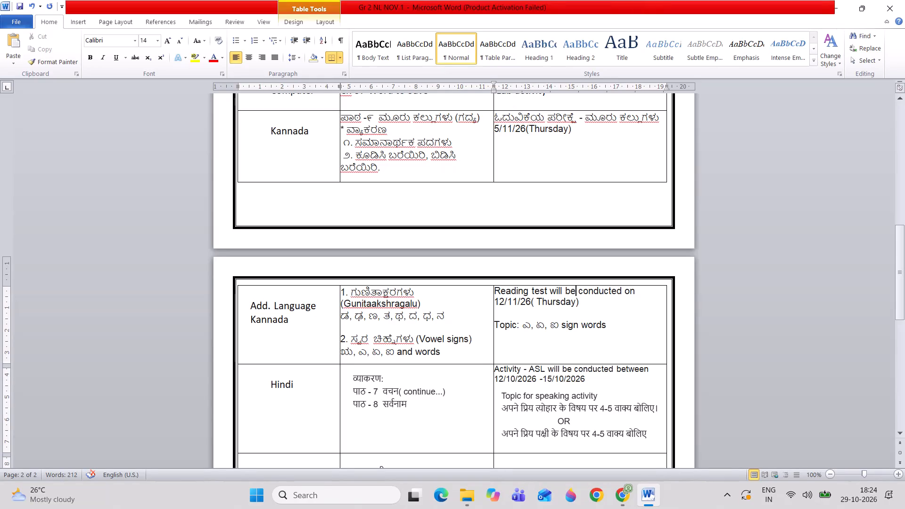
click(574, 294)
drag(496, 292, 569, 317)
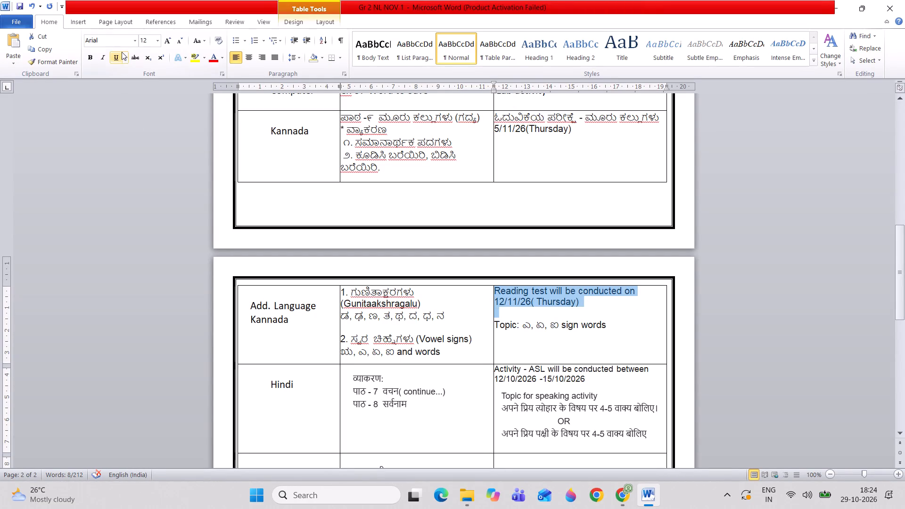
Format the selected reading test sentence and date in the Add. Language Kannada activity cell as Calibri, size 14.
click(120, 45)
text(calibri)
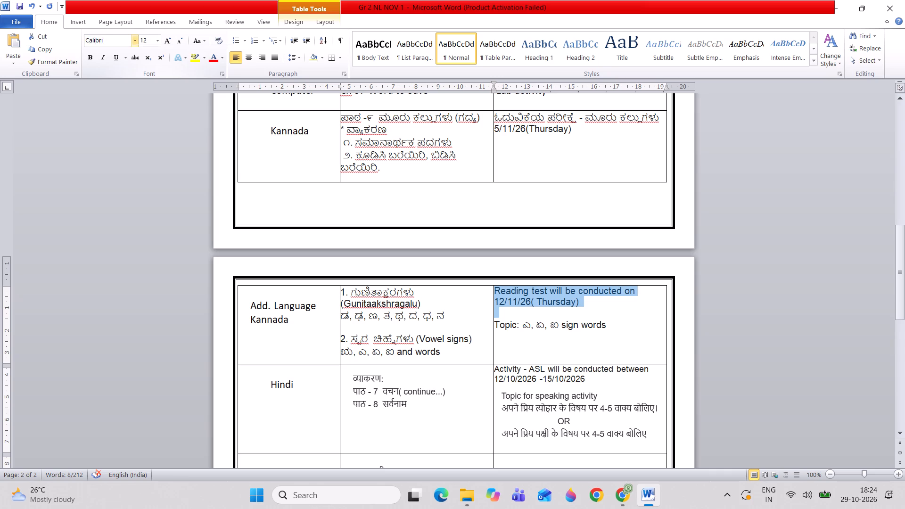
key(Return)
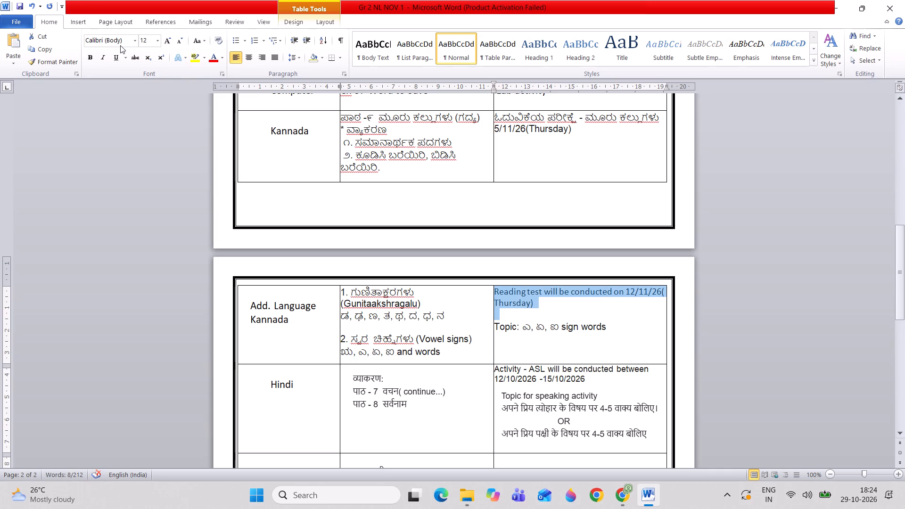
click(170, 42)
click(607, 312)
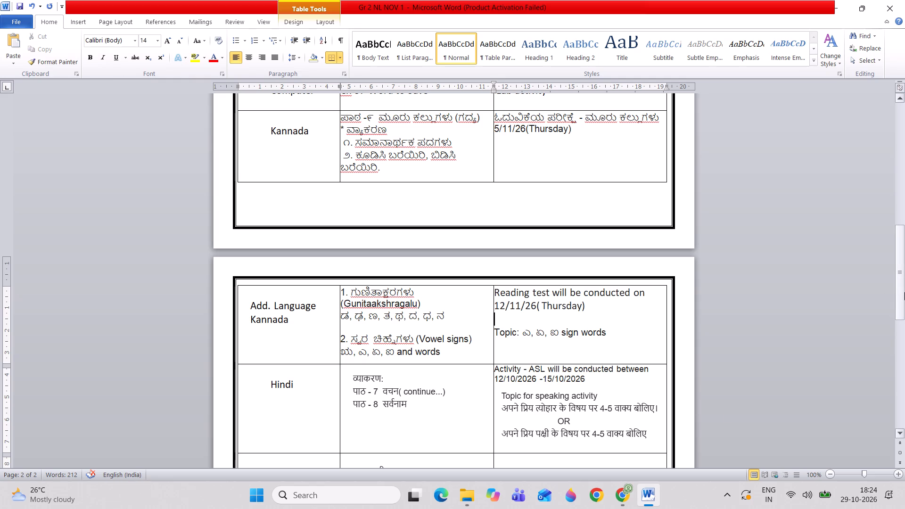
Review the Hindi and Add. language Hindi rows, and switch to Gmail with the teachers' portion emails.
drag(904, 292, 904, 301)
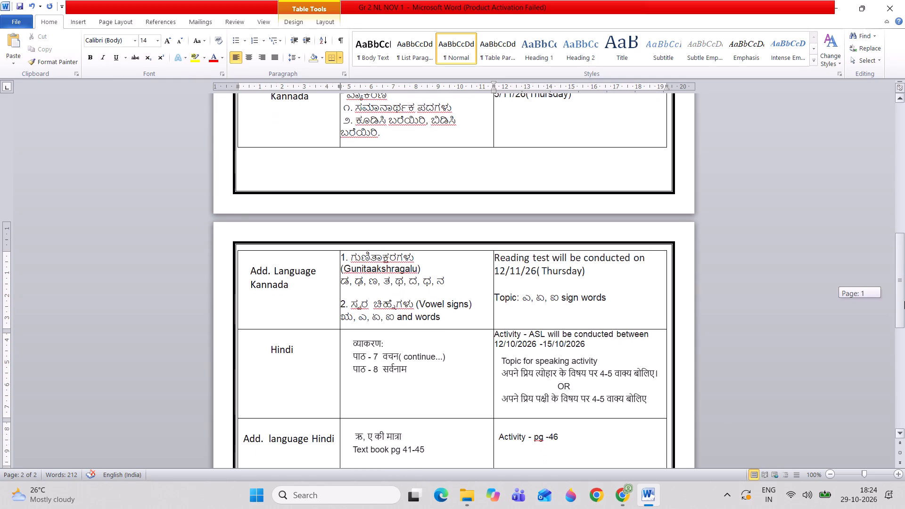
drag(904, 301, 904, 320)
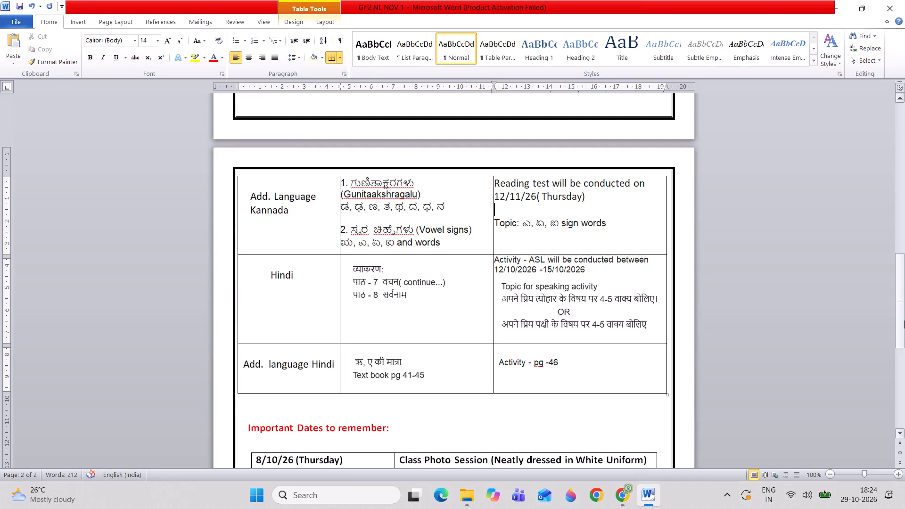
key(alt+Tab)
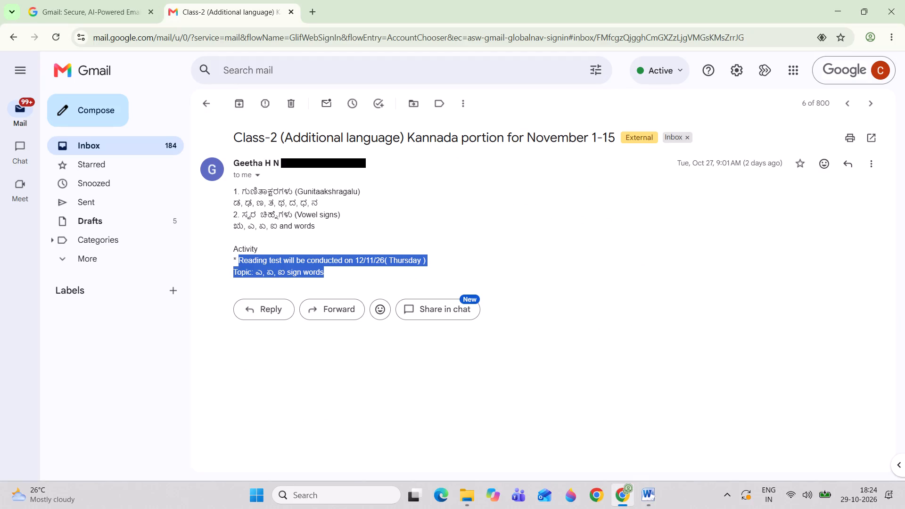
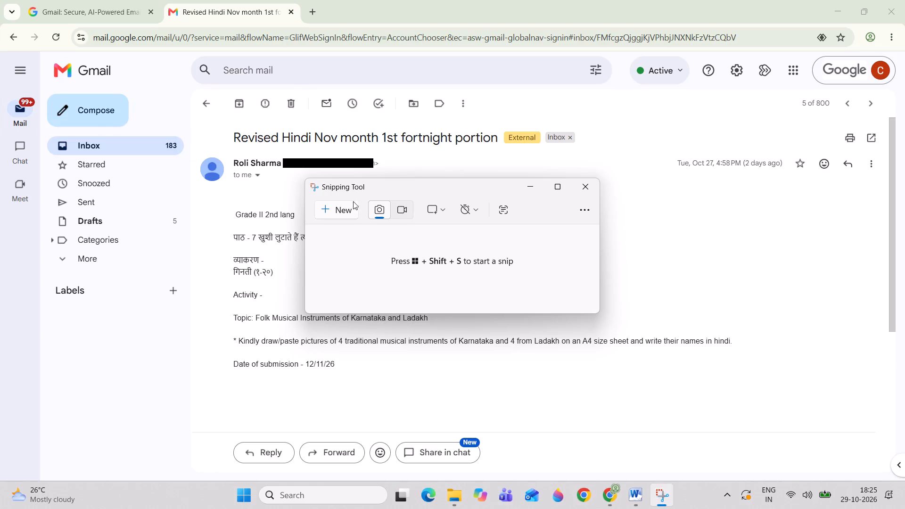
Capture a snip of the Hindi lesson and grammar lines, from पाठ - 7 through गिनती (१-२०), in the Grade II email.
click(346, 211)
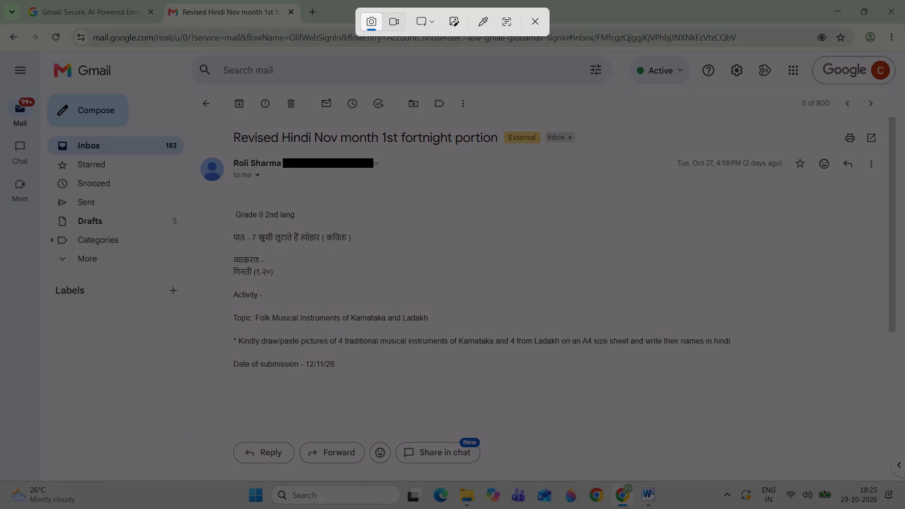
drag(229, 230, 251, 250)
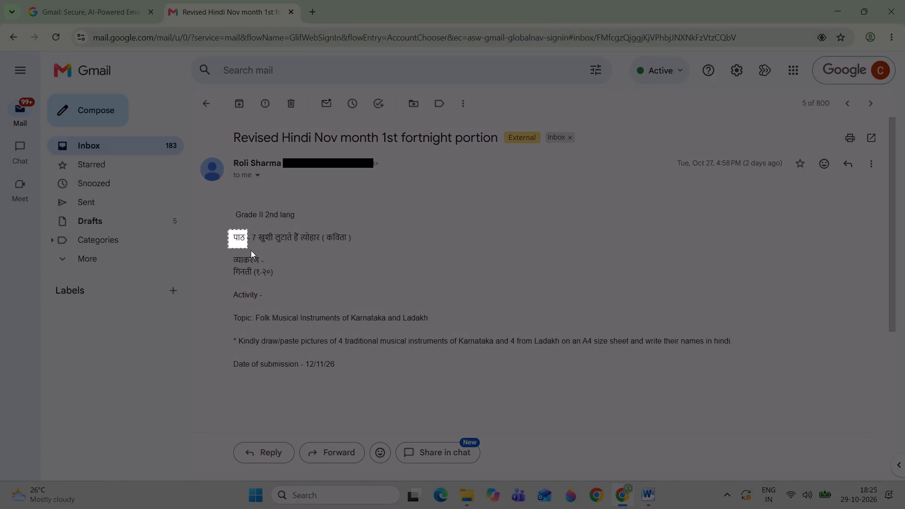
drag(251, 250, 361, 278)
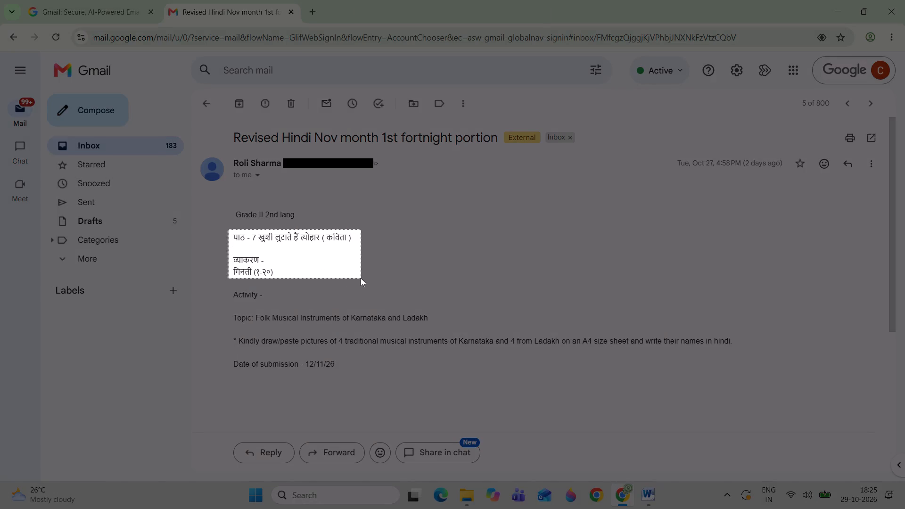
drag(361, 278, 355, 279)
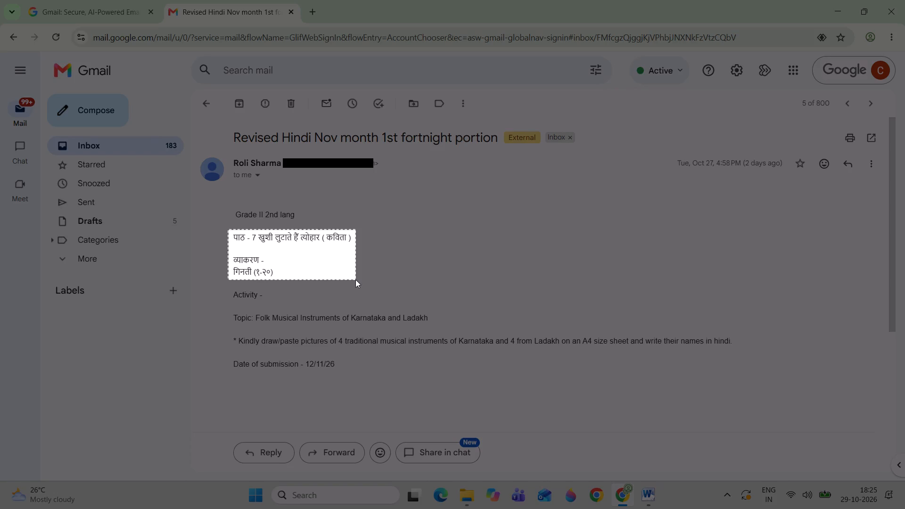
drag(355, 279, 355, 280)
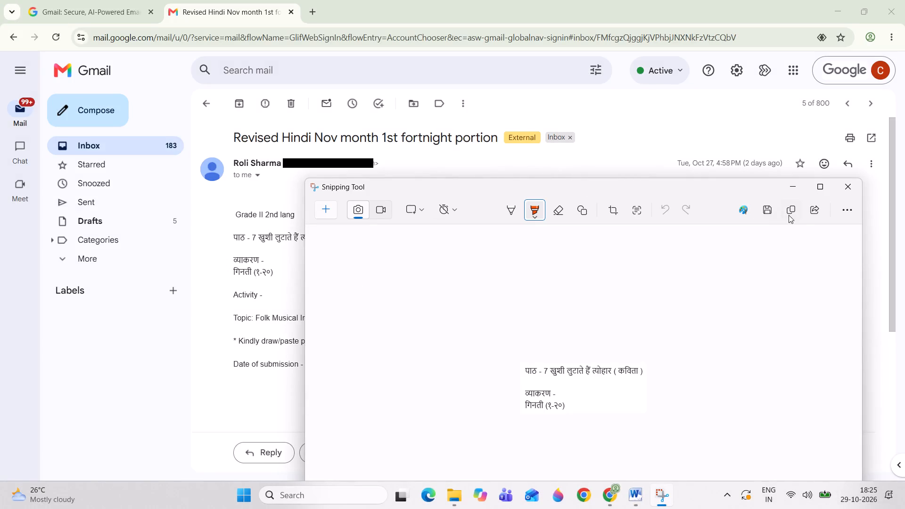
Copy the snip of पाठ - 7 खुशी लुटाते हैं त्योहार and गिनती (१-२०), and replace the old portion in the Word newsletter's Hindi row with it.
click(789, 215)
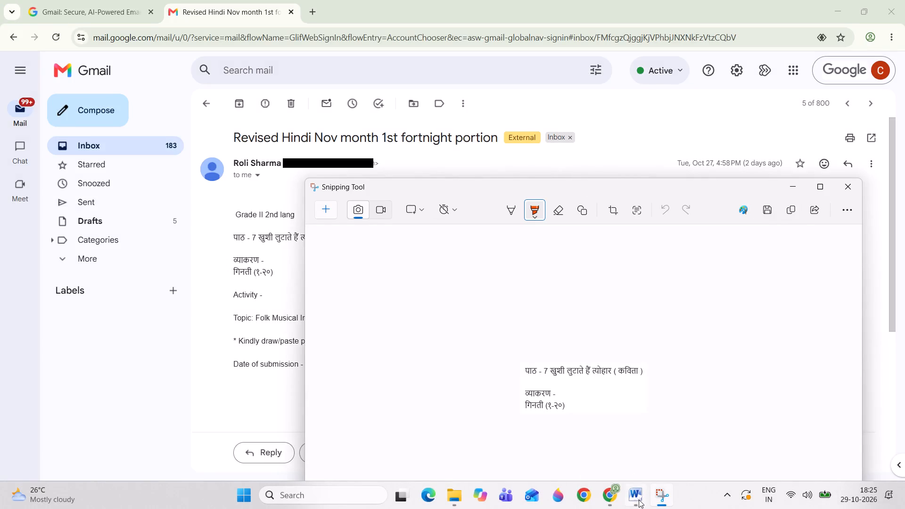
click(639, 500)
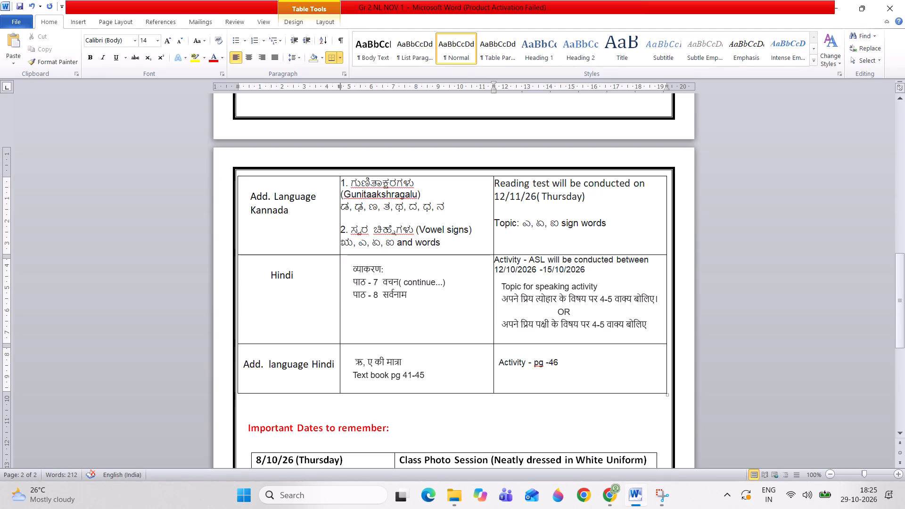
click(398, 291)
key(Delete)
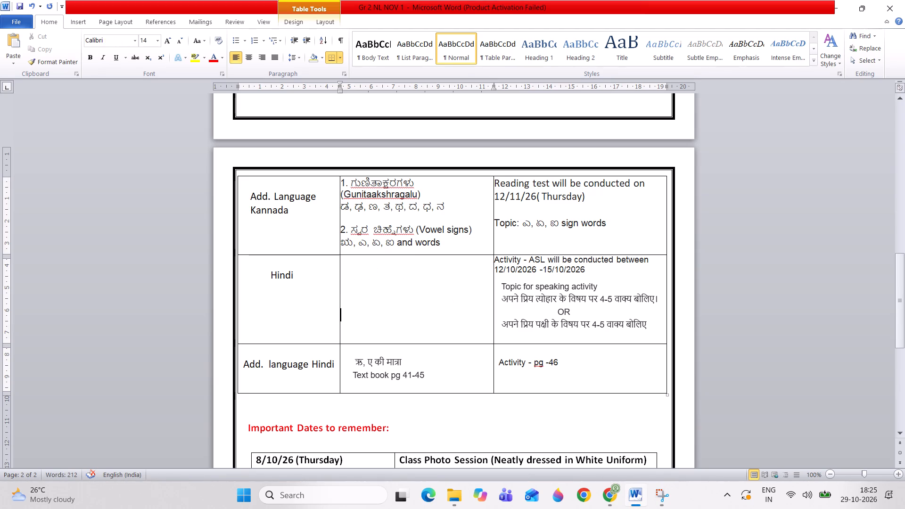
click(398, 291)
key(space)
key(Up)
key(ctrl+v)
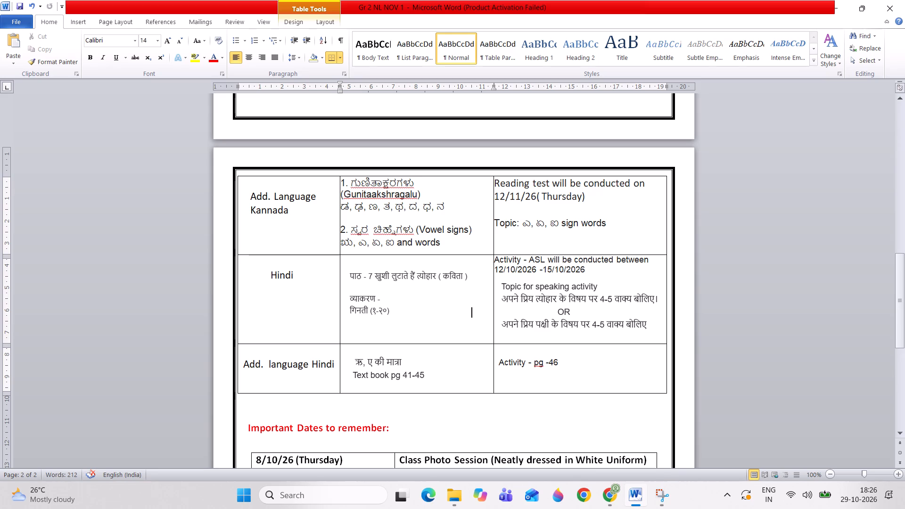
Replace the old ASL speaking activity in the Hindi row with the Folk Musical Instruments of Karnataka and Ladakh activity from the Hindi email.
right_drag(496, 257, 534, 281)
drag(495, 259, 573, 277)
key(Delete)
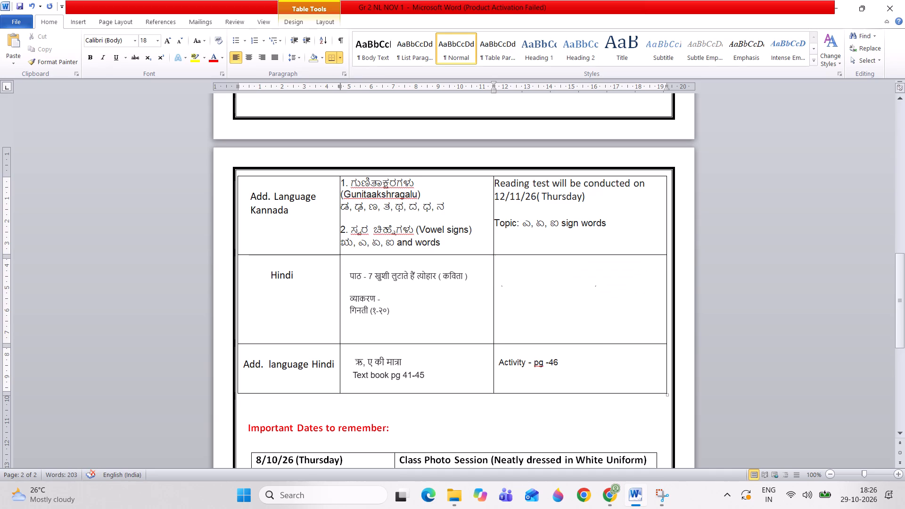
key(space)
key(alt+Tab)
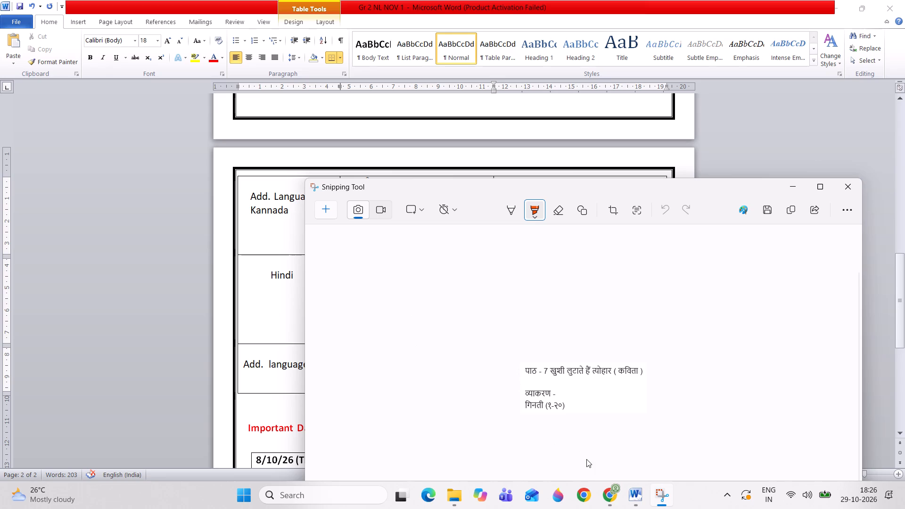
click(616, 489)
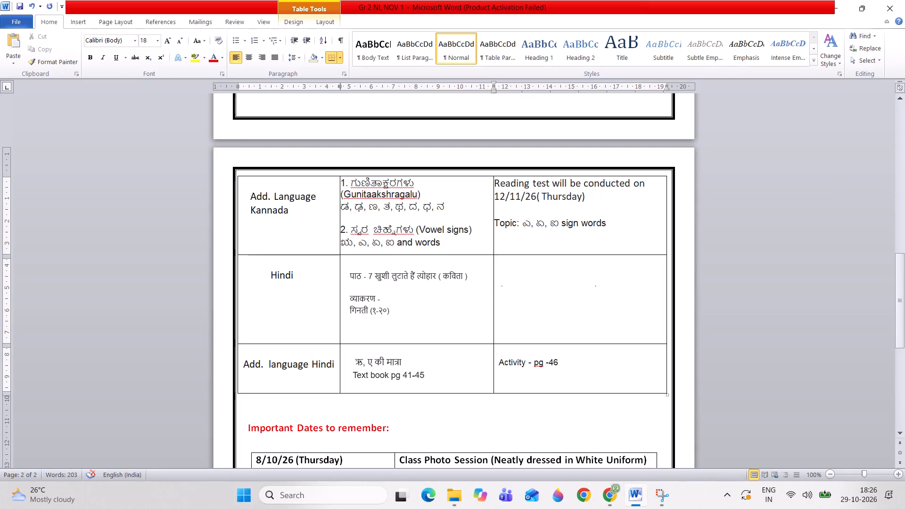
key(ctrl+v)
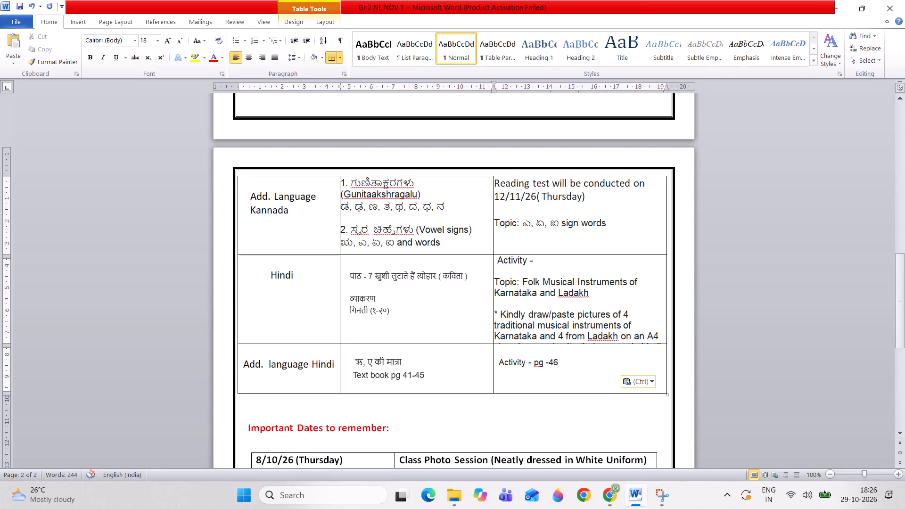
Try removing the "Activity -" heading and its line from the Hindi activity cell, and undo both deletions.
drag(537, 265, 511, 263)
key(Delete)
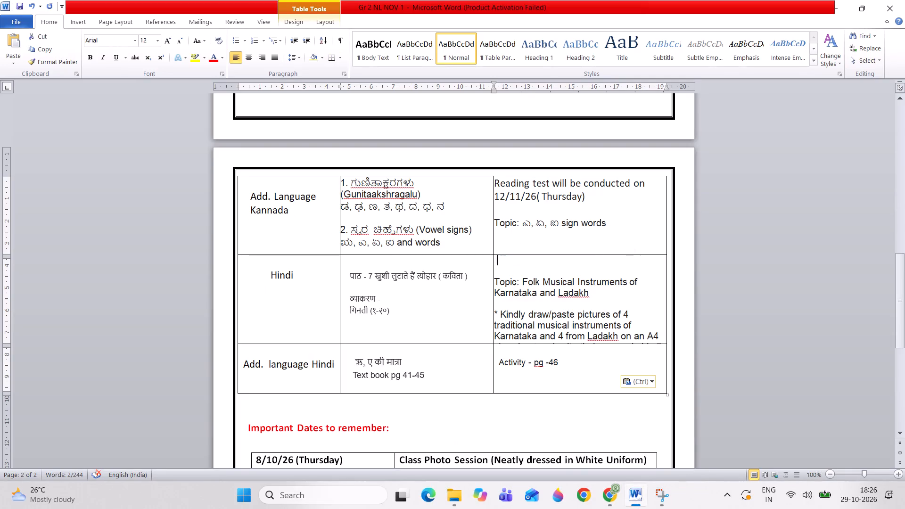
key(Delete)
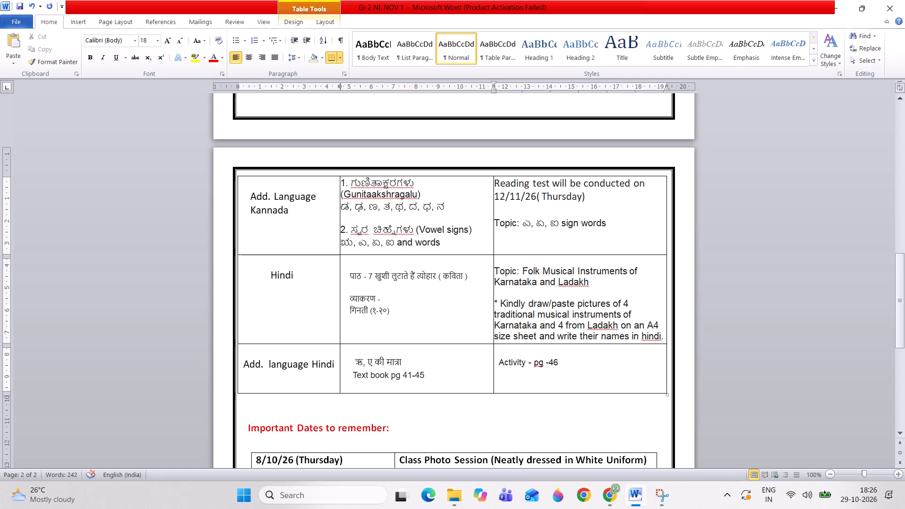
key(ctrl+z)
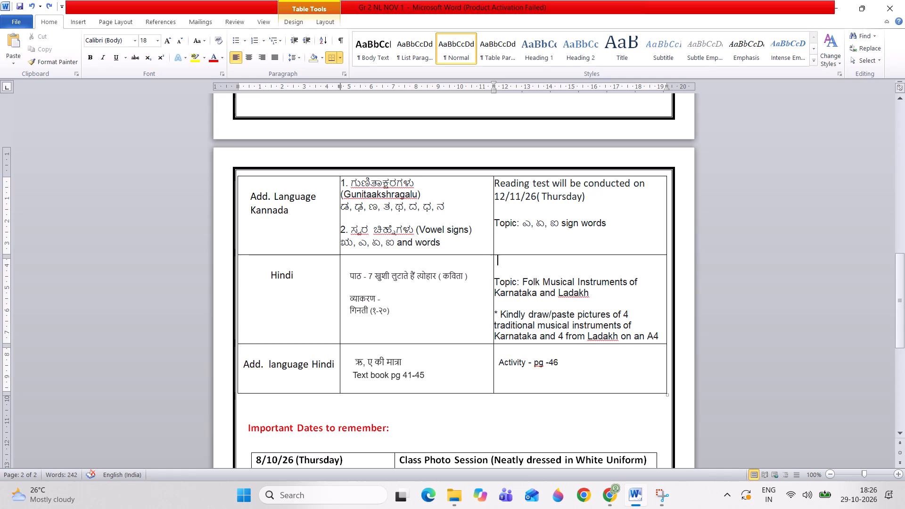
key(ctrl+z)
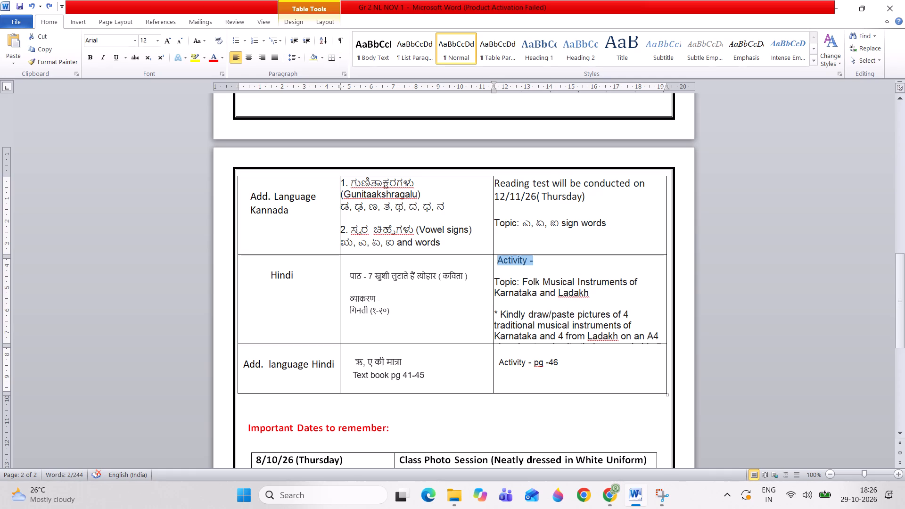
Remove the asterisk and space before "Kindly draw/paste pictures" in the Hindi activity cell.
click(543, 294)
click(500, 310)
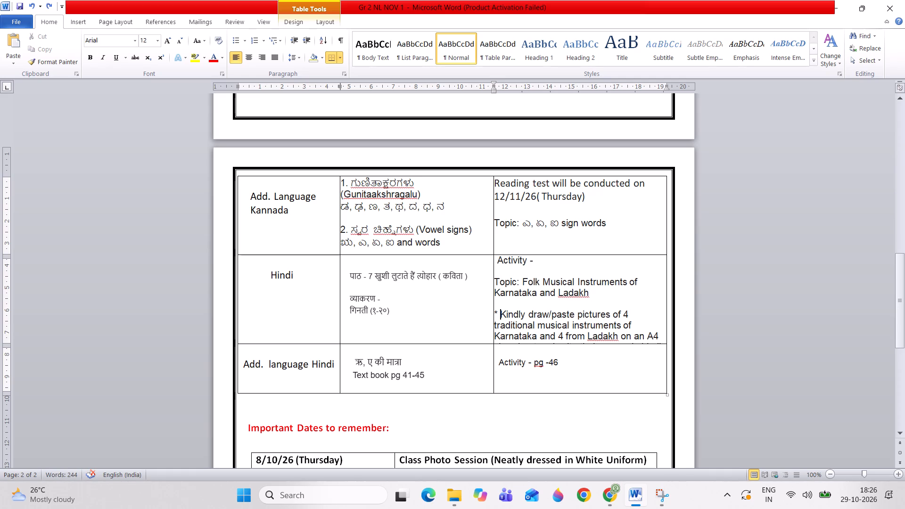
key(BackSpace)
key(BackSpace)
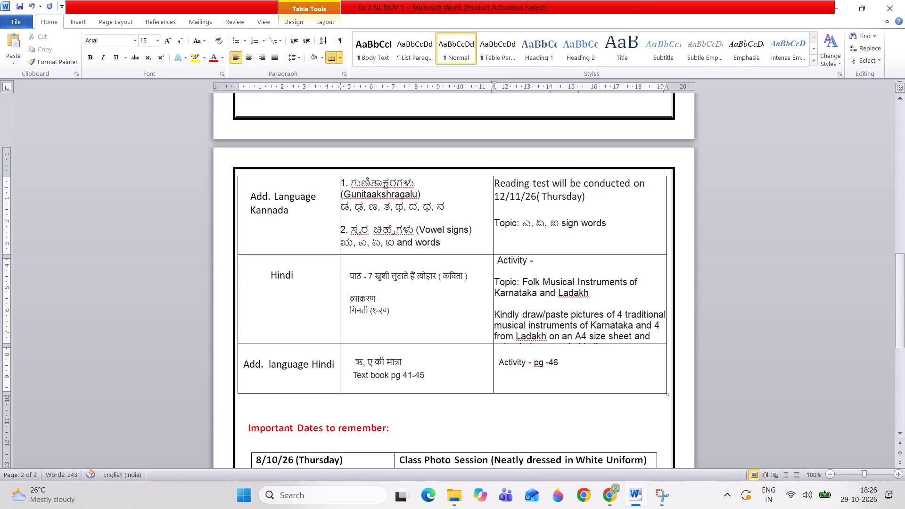
Increase the height of the Hindi row by moving its bottom border down to make room for the activity text.
drag(468, 345, 468, 360)
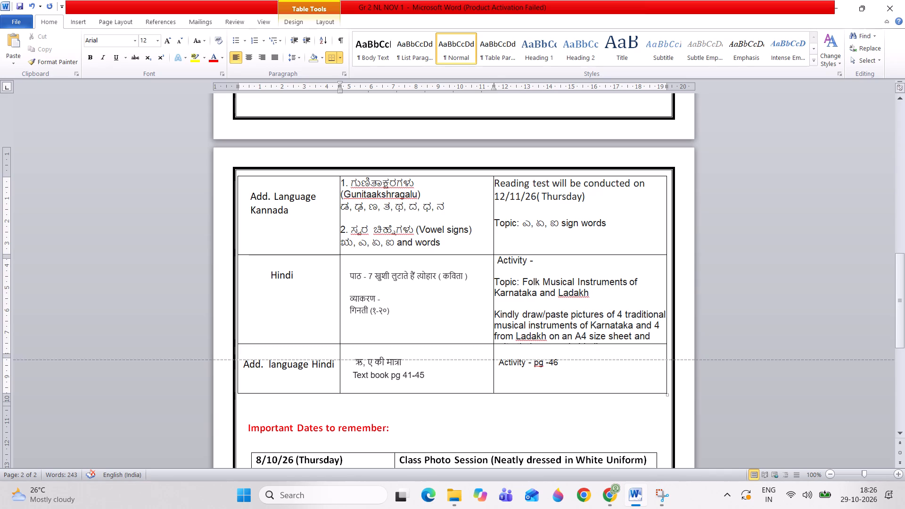
Finish moving the Hindi row's bottom border down to fit the line "write their names in hindi".
drag(468, 360, 468, 360)
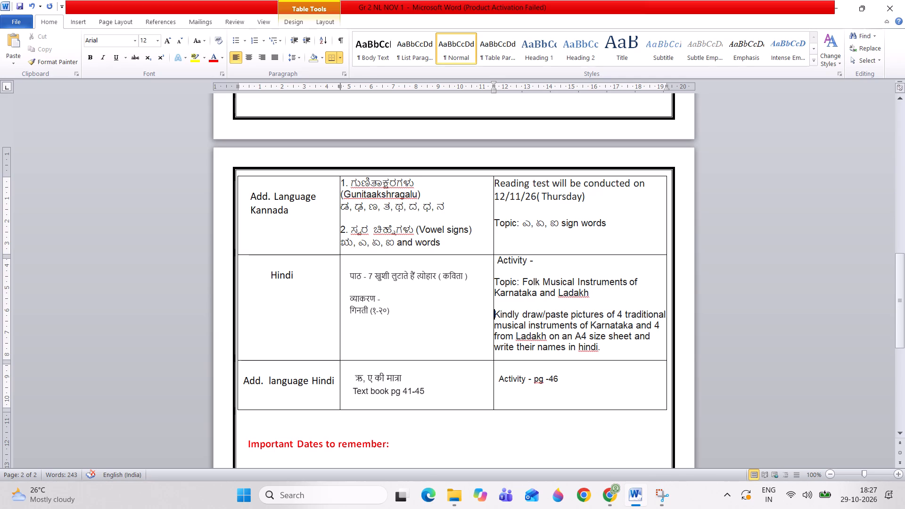
Capitalise the word "hindi" as "Hindi" at the end of the Hindi row's activity instructions.
click(582, 350)
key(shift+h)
key(Left)
key(BackSpace)
Check the activity text in the Hindi email and increase the newsletter's Hindi row height to fit the date of submission line.
key(alt+Tab)
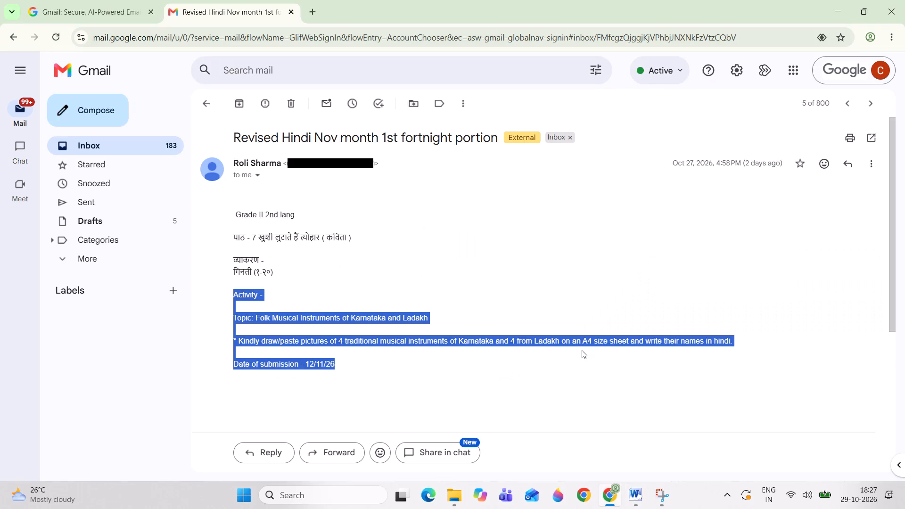
key(alt+Tab)
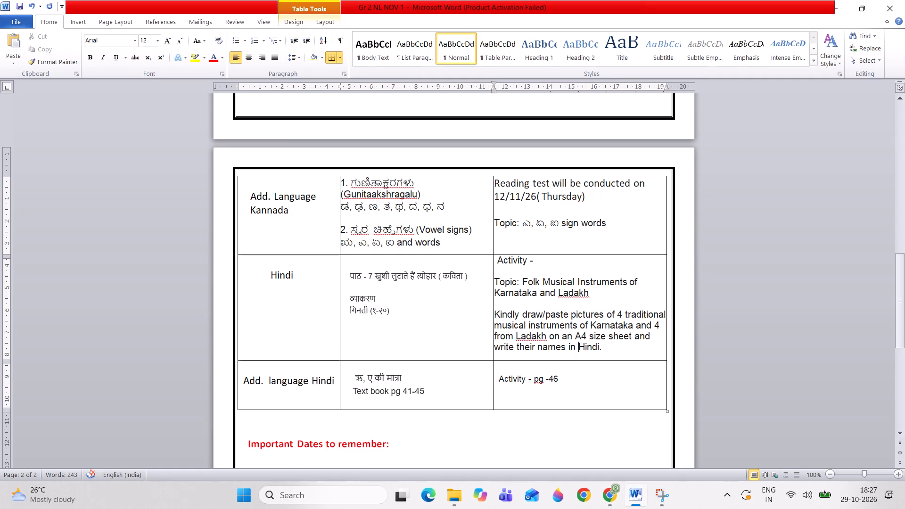
drag(569, 360, 571, 372)
drag(571, 372, 573, 384)
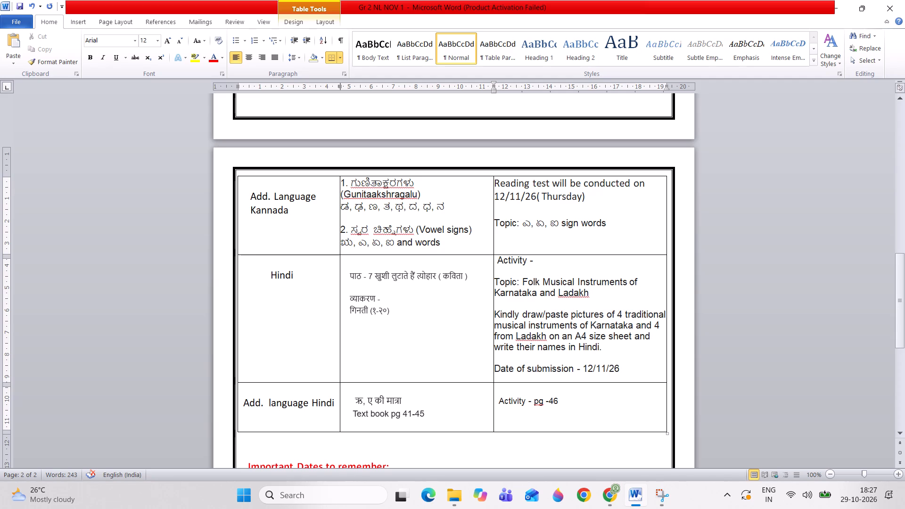
Remove the blank line between "Activity -" and the Folk Musical Instruments topic in the Hindi row.
click(535, 262)
key(Delete)
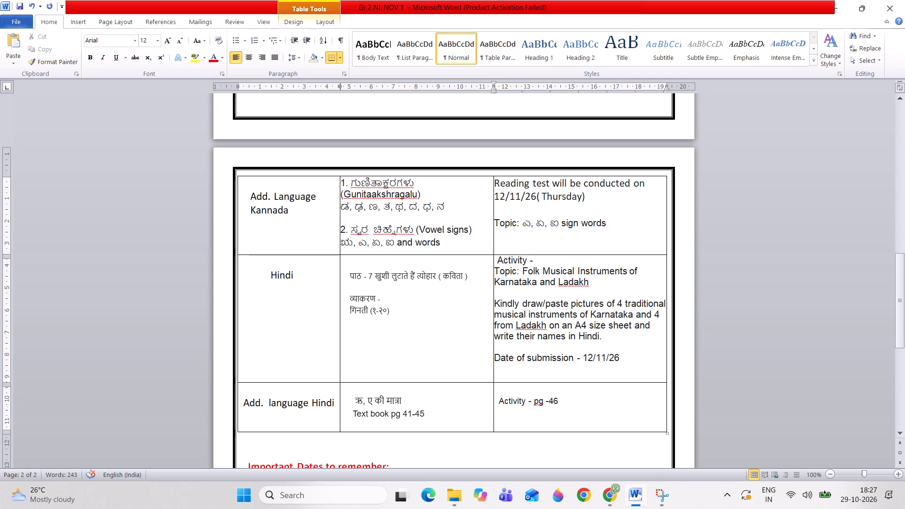
Switch back to the revised Hindi November first fortnight portion email in Gmail.
key(alt+Tab)
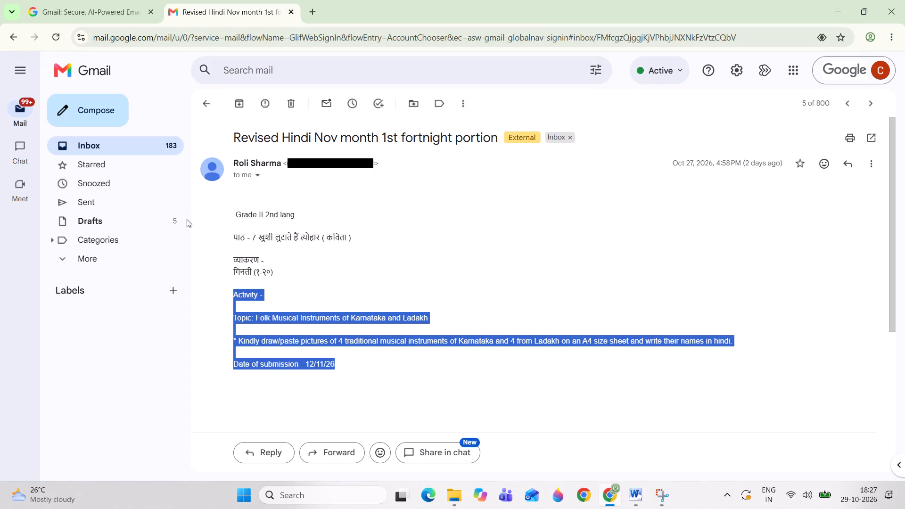
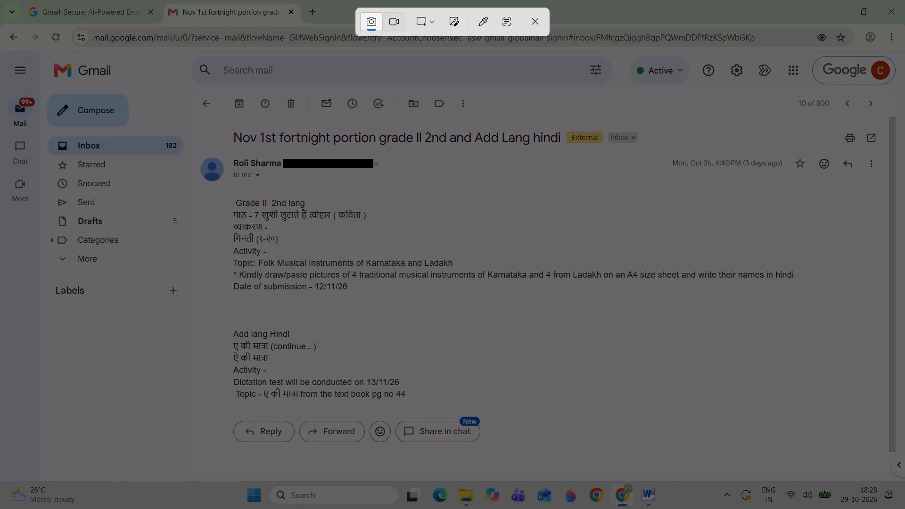
Capture a snip of the additional-language Hindi portion, ए की मात्रा (continue...) and ऐ की मात्रा, from the email.
drag(226, 342, 314, 365)
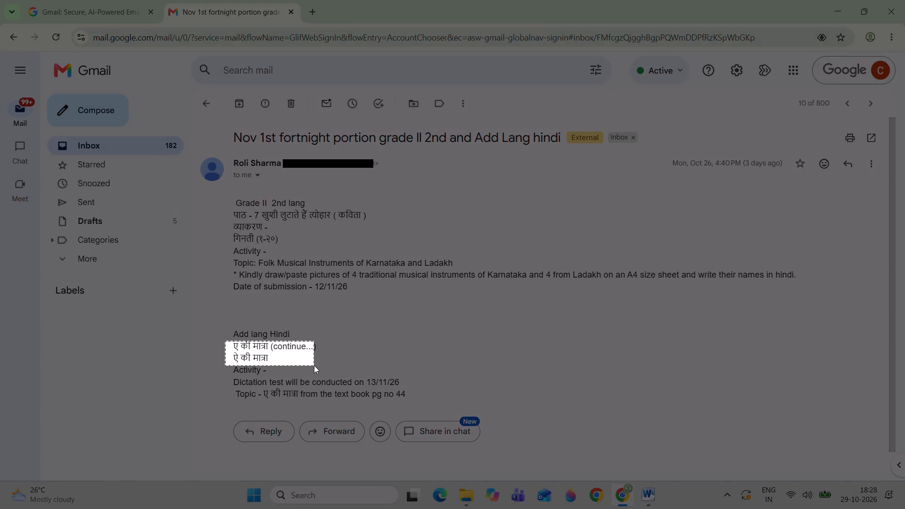
drag(314, 365, 320, 364)
drag(320, 364, 319, 365)
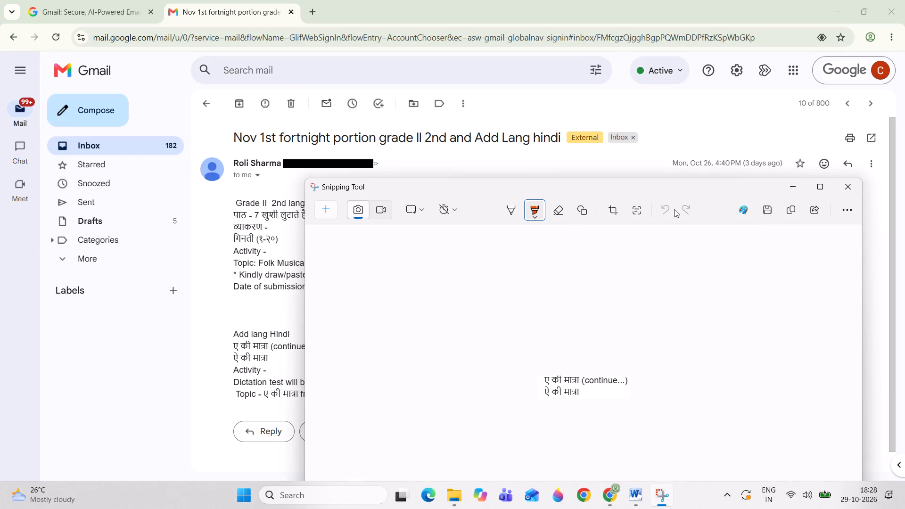
Copy the snip of ए की मात्रा (continue...) and ऐ की मात्रा, and switch to the Gr 2 NL NOV 1 newsletter in Word.
click(791, 209)
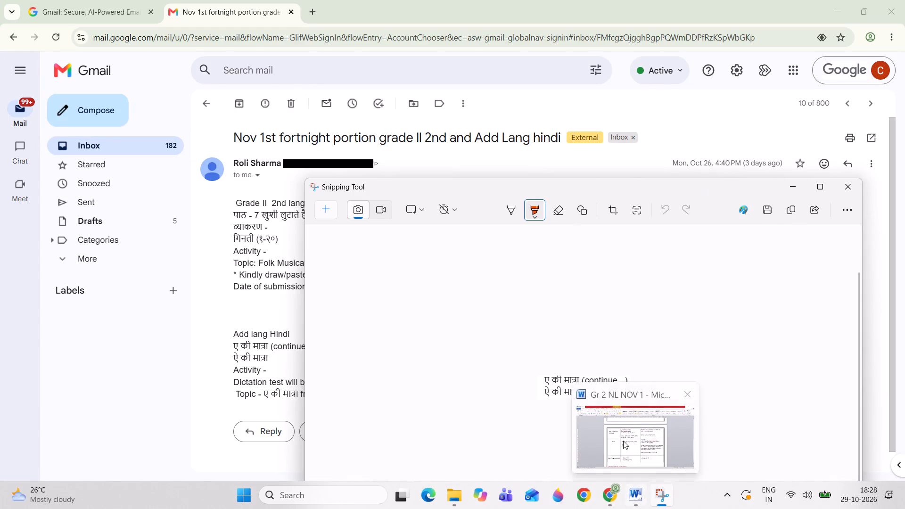
click(623, 441)
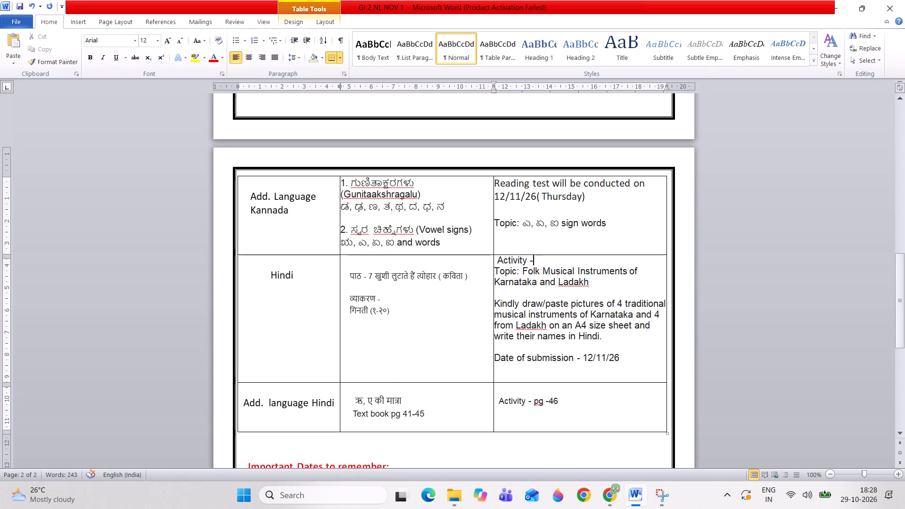
Replace the old portion in the Add. language Hindi row with the copied snip of ए की मात्रा (continue...) and ऐ की मात्रा.
click(378, 403)
key(Delete)
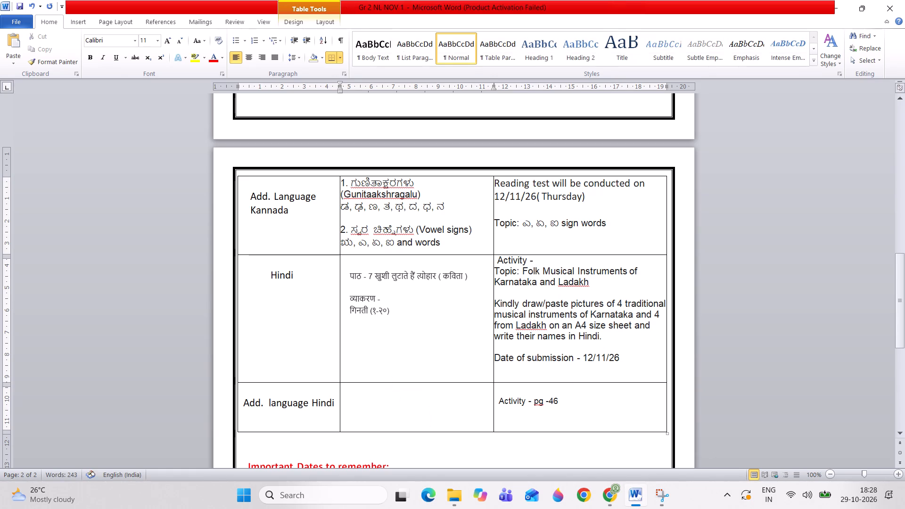
click(378, 403)
key(ctrl+v)
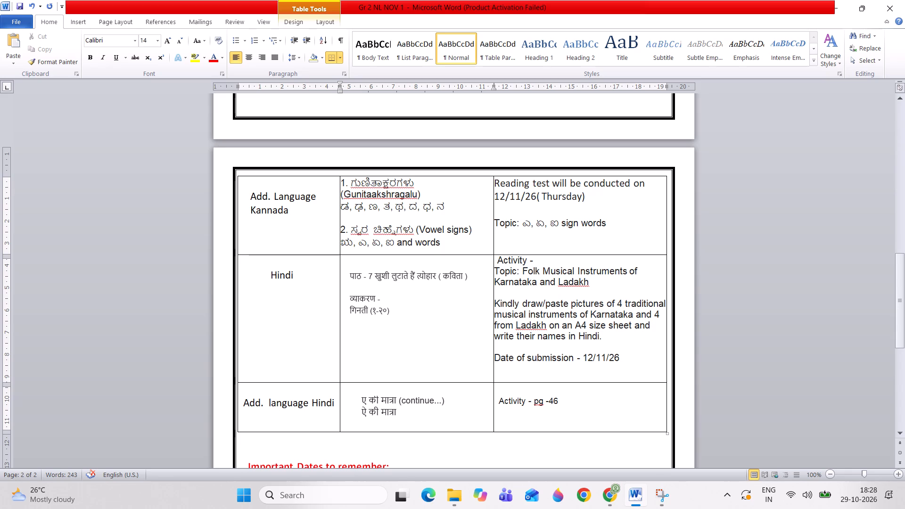
Replace "Activity - pg -46" in the Add. language Hindi row with the "Activity - Dictation test will be conducted on 13/11/26" text from the Hindi email.
key(alt+Tab)
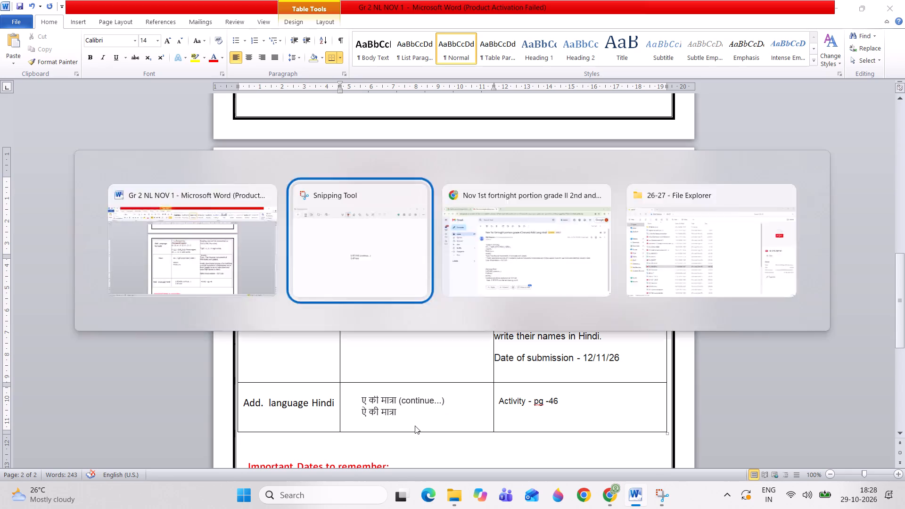
click(608, 489)
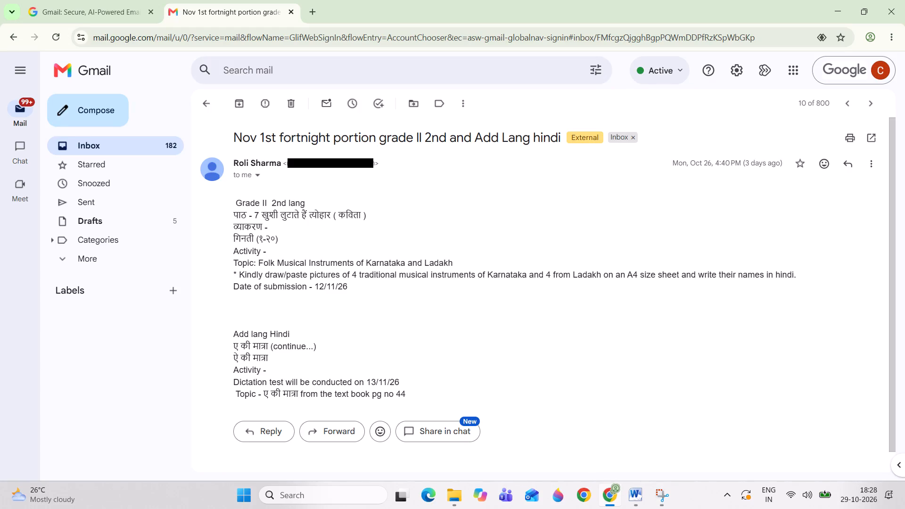
drag(236, 372, 271, 378)
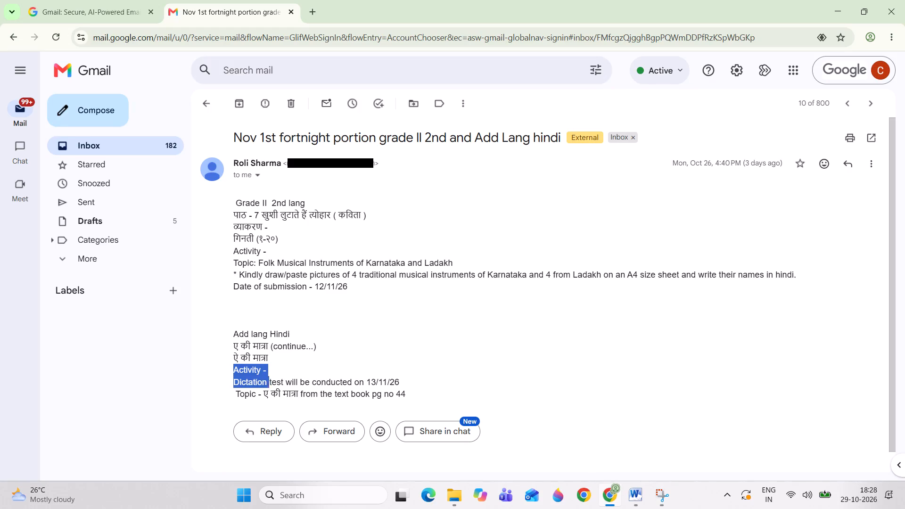
drag(271, 378, 407, 380)
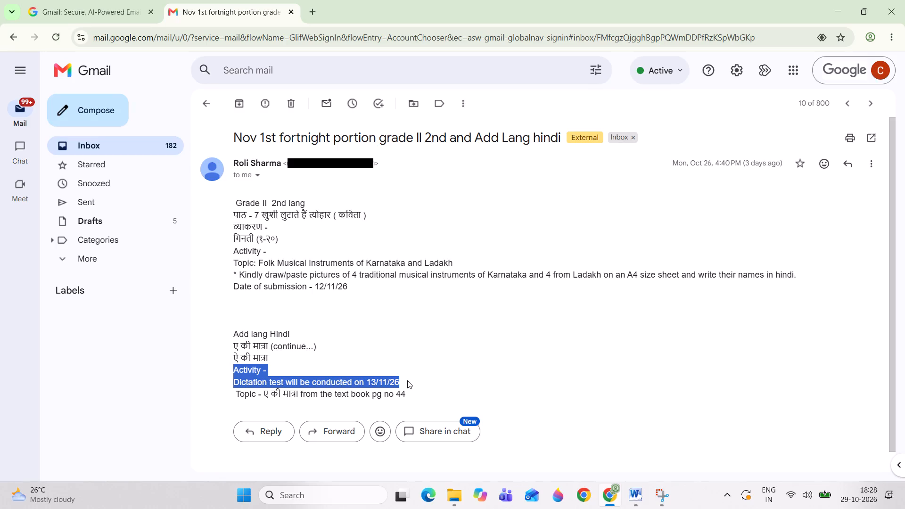
key(ctrl+c)
key(alt+Tab)
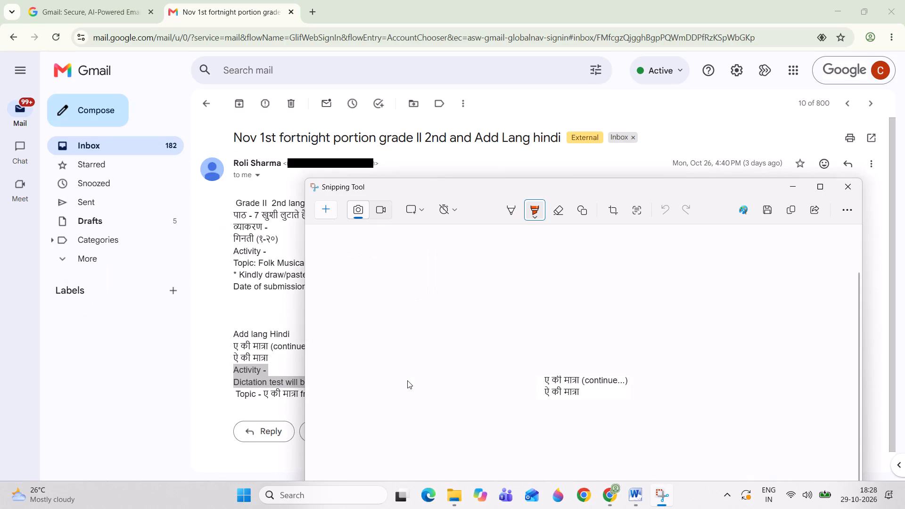
click(635, 501)
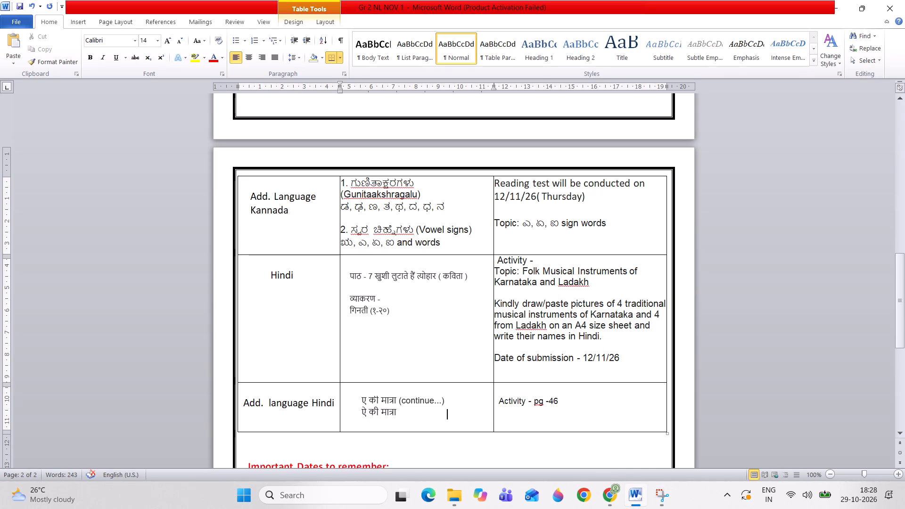
right_drag(498, 400, 595, 402)
click(595, 402)
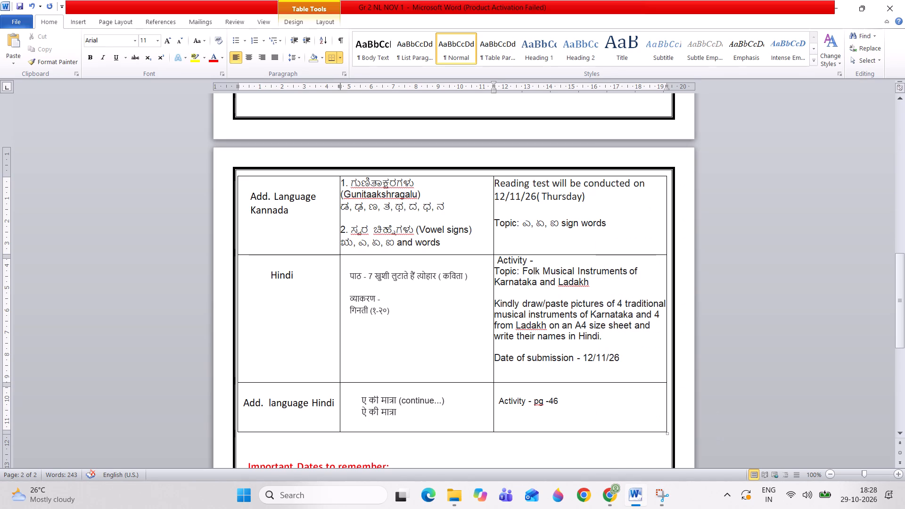
click(563, 403)
right_drag(563, 403, 523, 397)
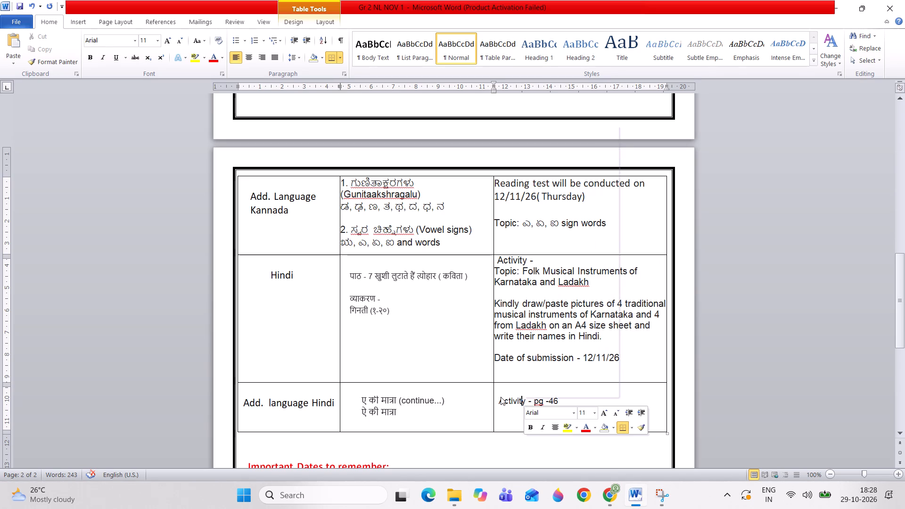
click(501, 397)
drag(500, 399, 535, 401)
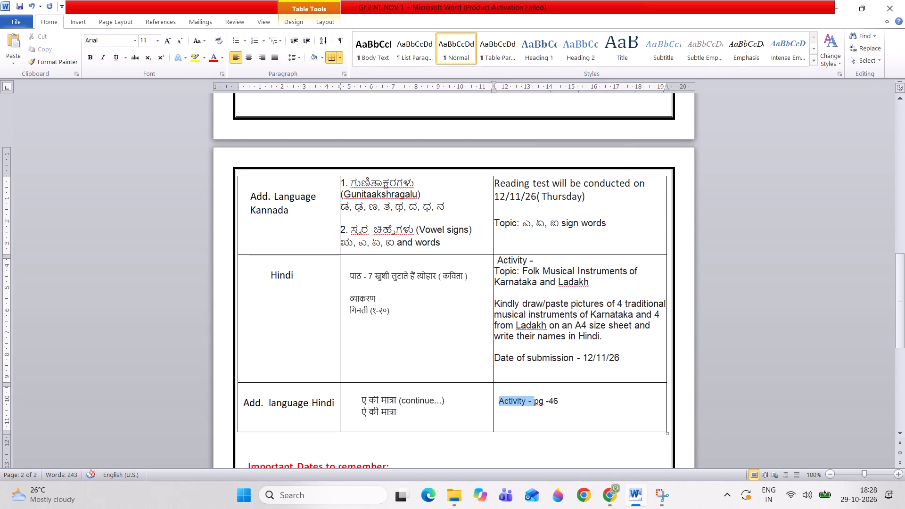
drag(535, 401, 577, 398)
key(ctrl+v)
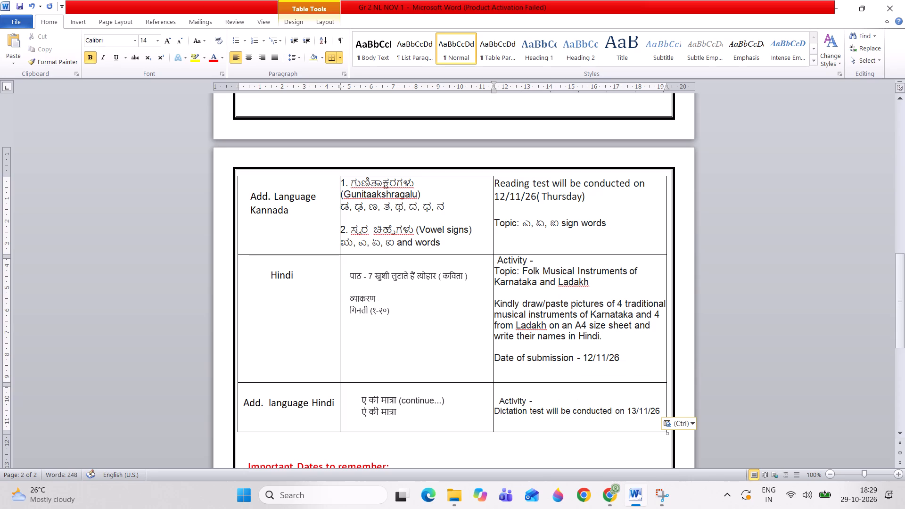
Remove the blank line and extra space before "Activity -" in the Add. language Hindi cell, and start a new line after 13/11/26.
click(516, 391)
key(Delete)
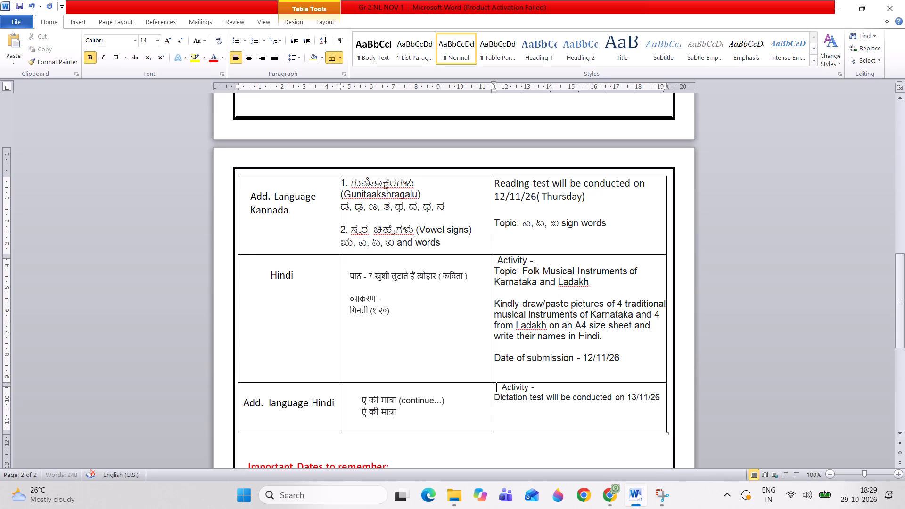
key(Delete)
key(Delete)
click(659, 397)
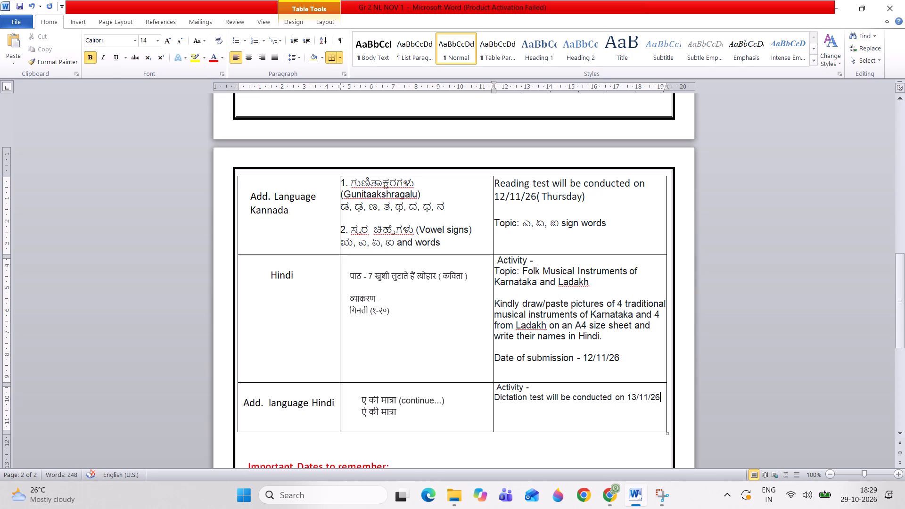
key(Return)
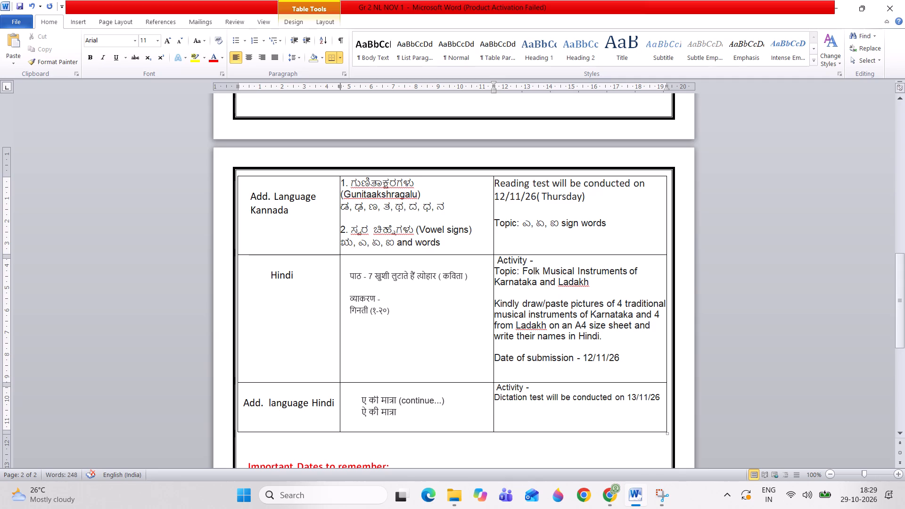
key(alt+Tab)
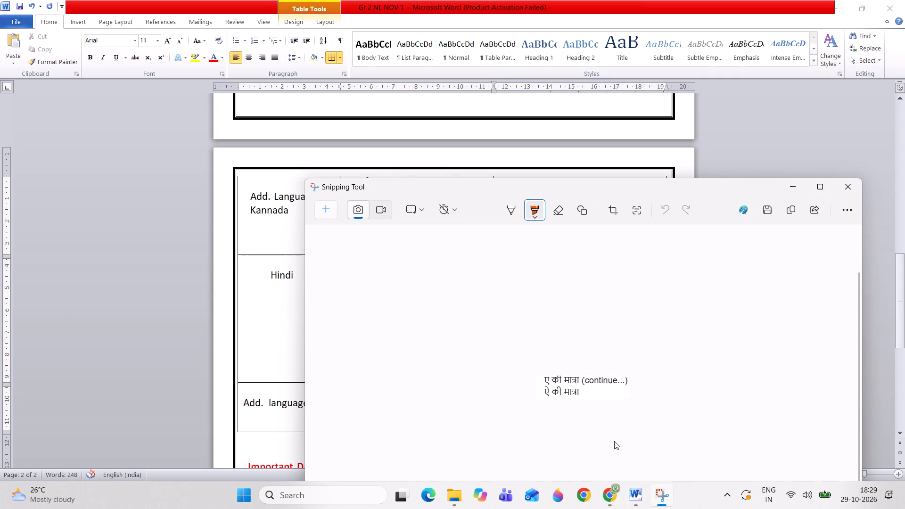
click(609, 487)
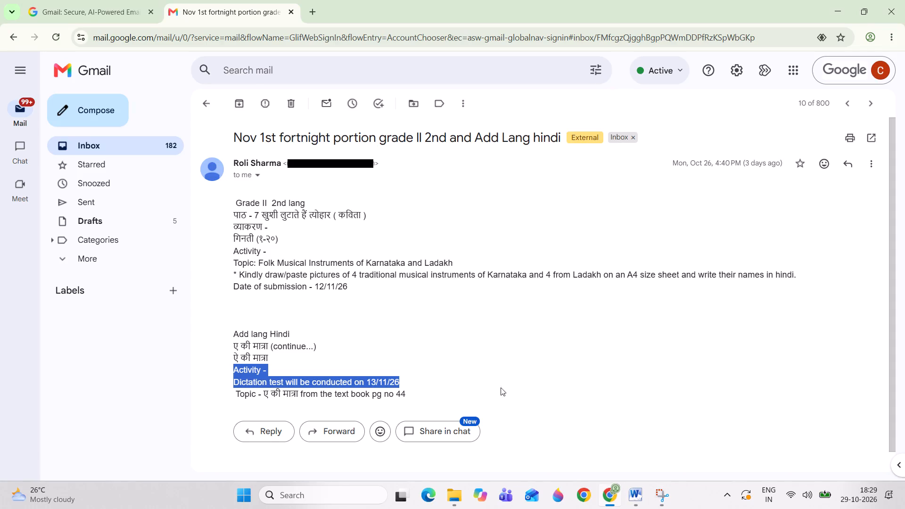
click(496, 378)
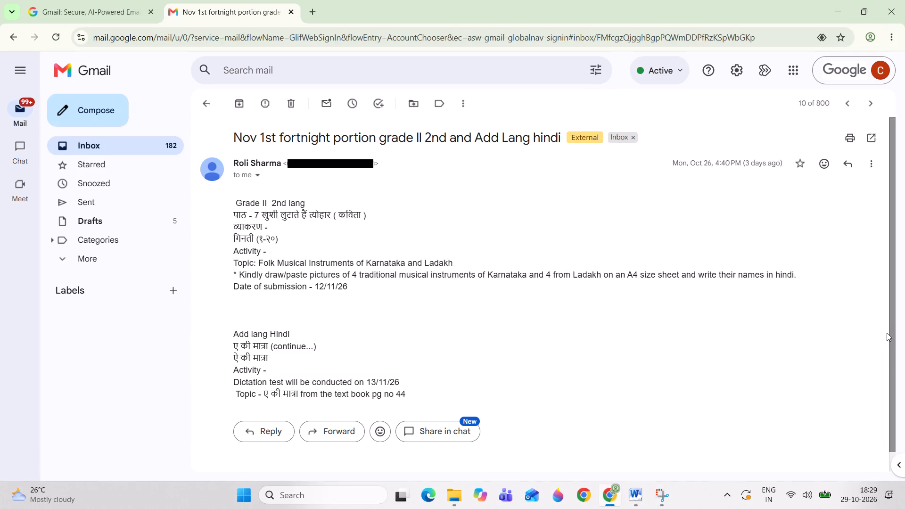
drag(890, 337, 888, 355)
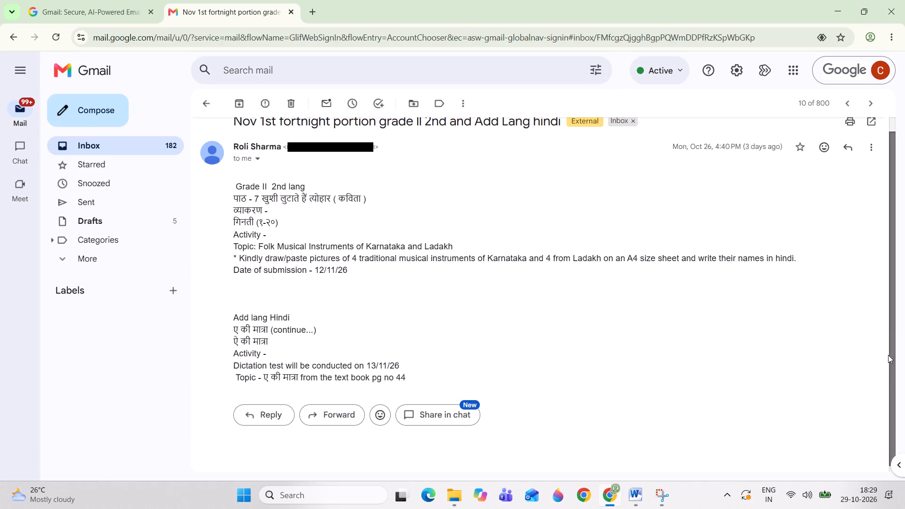
drag(888, 355, 886, 369)
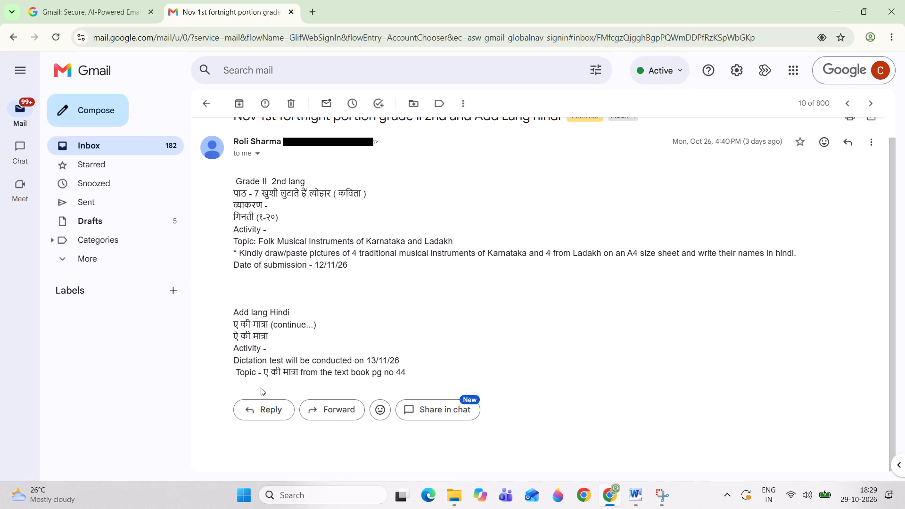
click(663, 497)
click(318, 211)
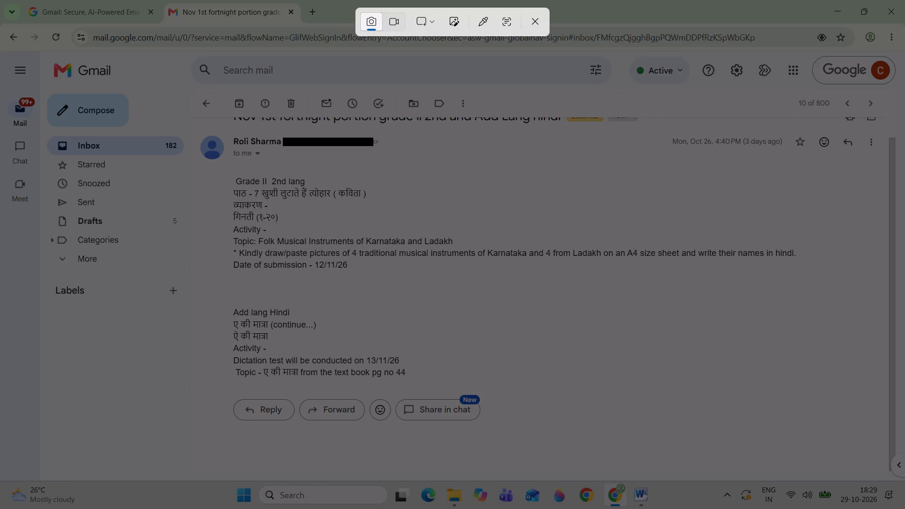
drag(233, 364, 326, 375)
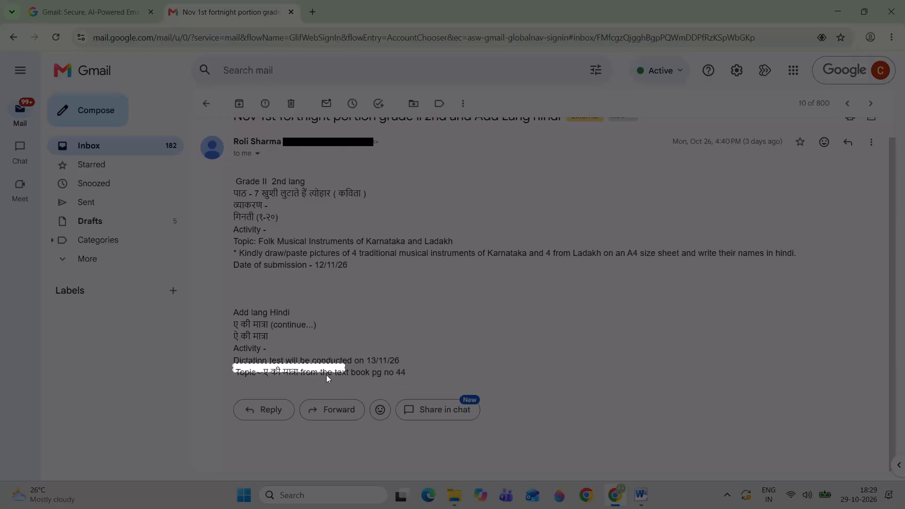
drag(326, 375, 300, 378)
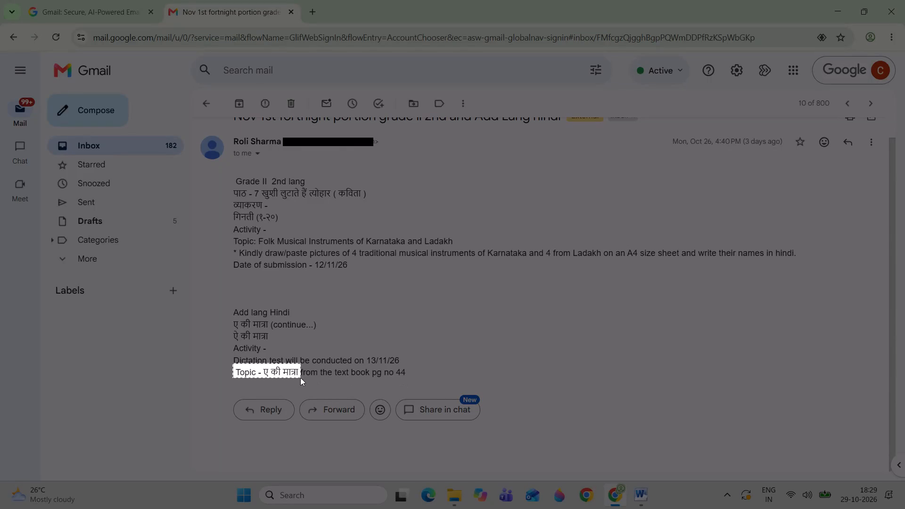
drag(300, 378, 299, 378)
drag(299, 378, 300, 378)
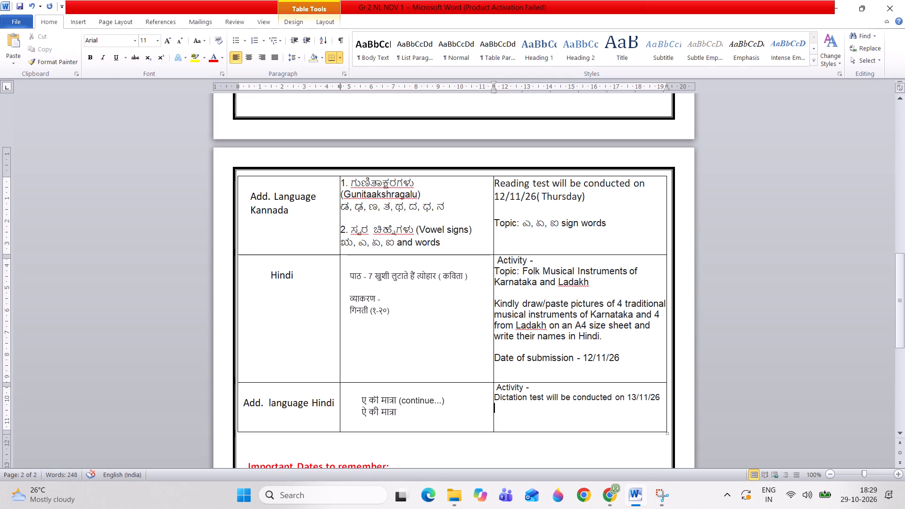
Make the Add. language Hindi row taller and paste the topic snip below the dictation test line, leaving a blank line between.
drag(524, 432, 524, 453)
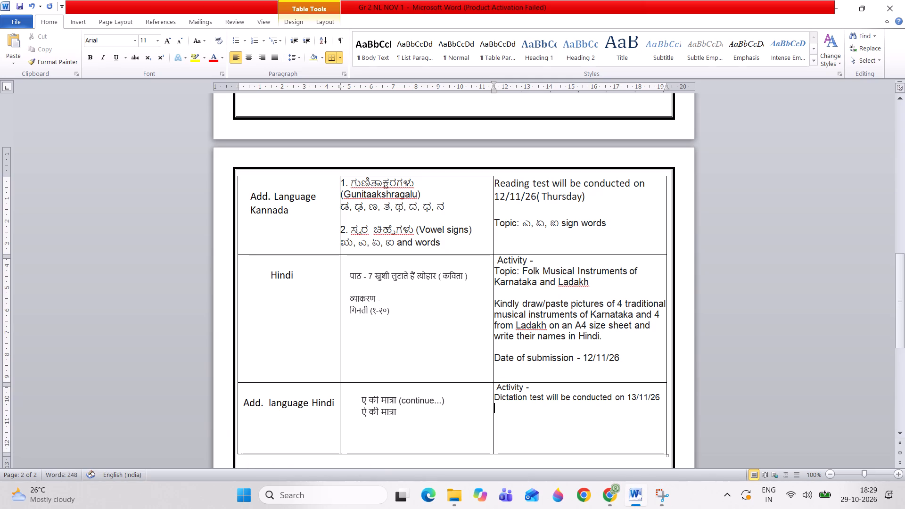
key(Return)
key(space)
key(ctrl+v)
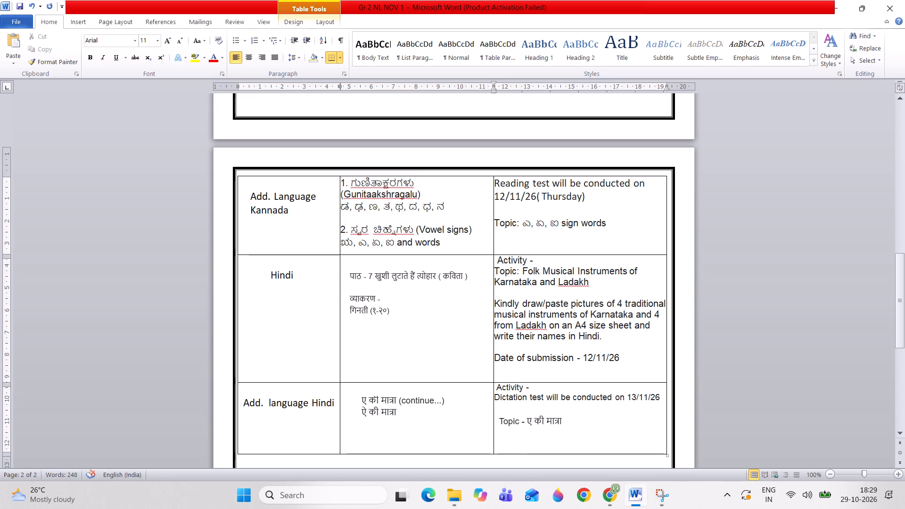
key(Return)
drag(520, 453, 521, 462)
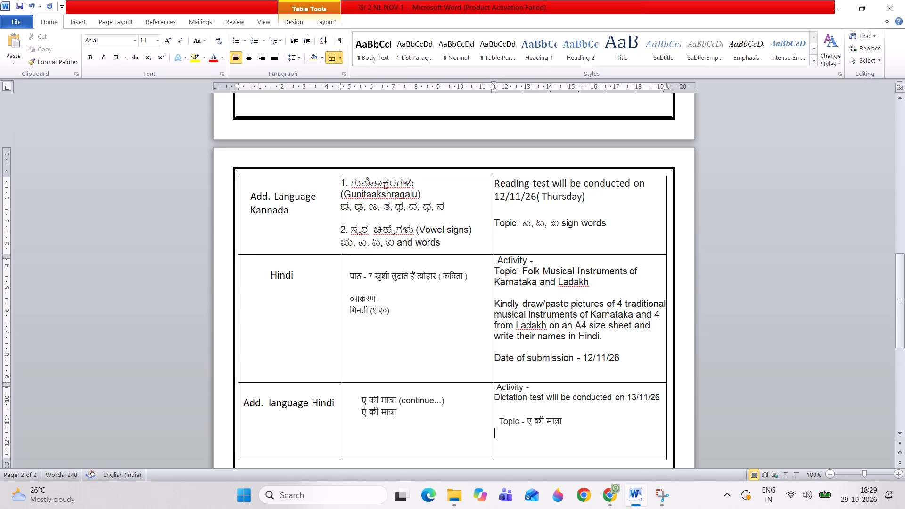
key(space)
key(alt+Tab)
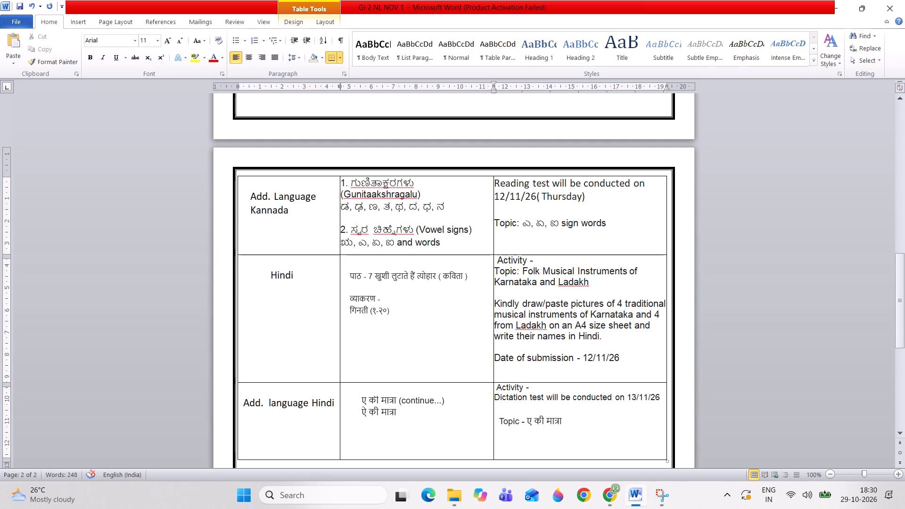
key(ctrl+v)
click(434, 371)
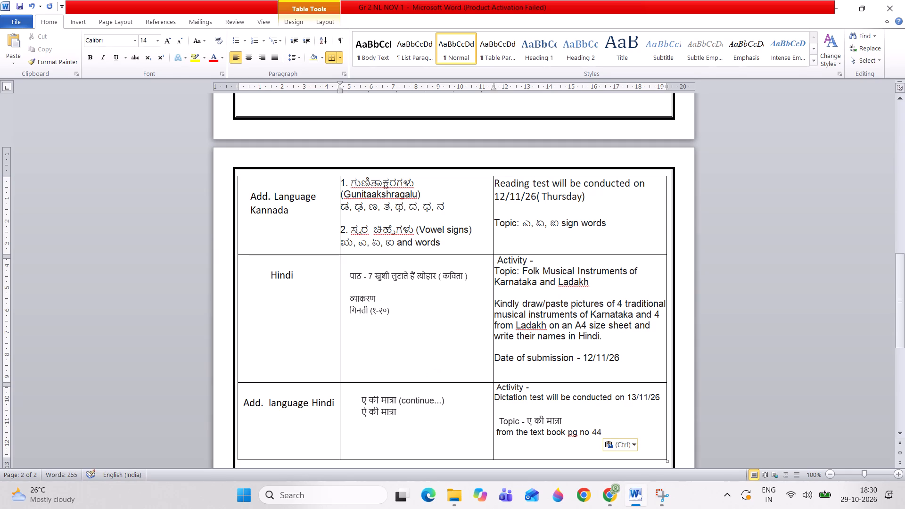
Insert a blank line between the topic snip and "from the text book pg no 44".
click(571, 421)
key(Return)
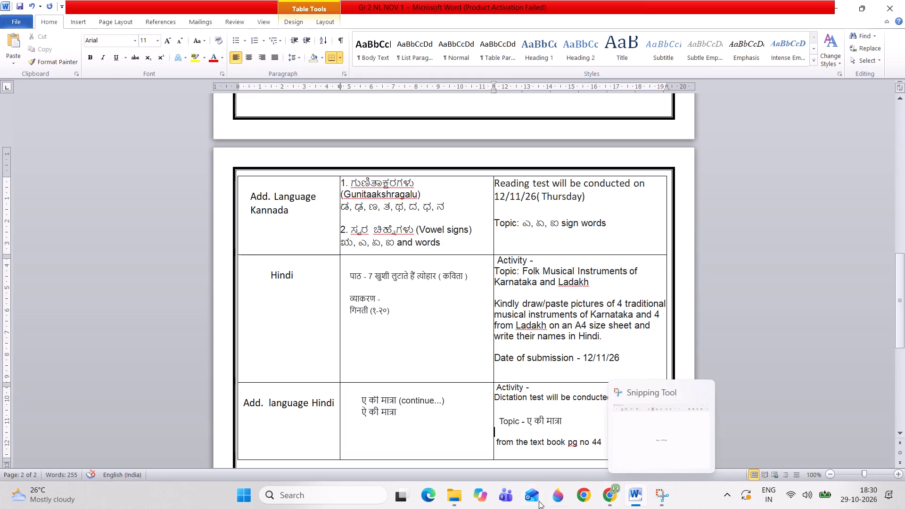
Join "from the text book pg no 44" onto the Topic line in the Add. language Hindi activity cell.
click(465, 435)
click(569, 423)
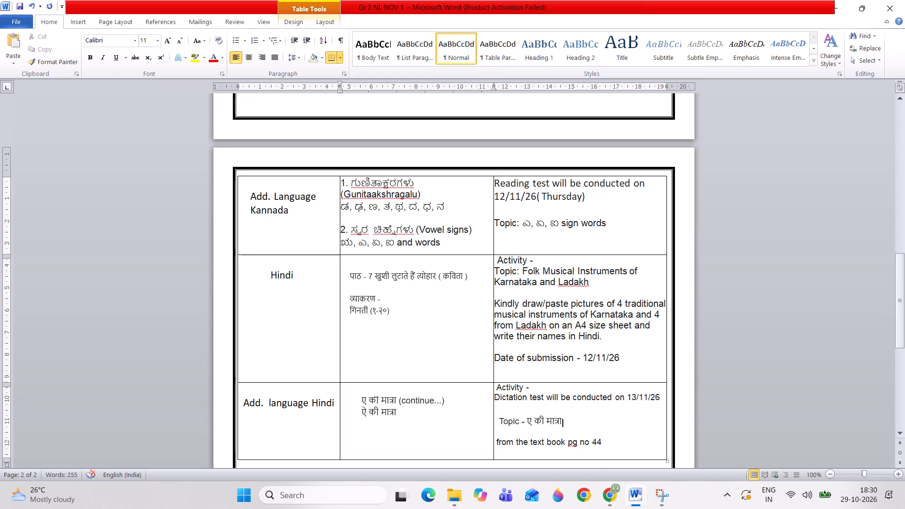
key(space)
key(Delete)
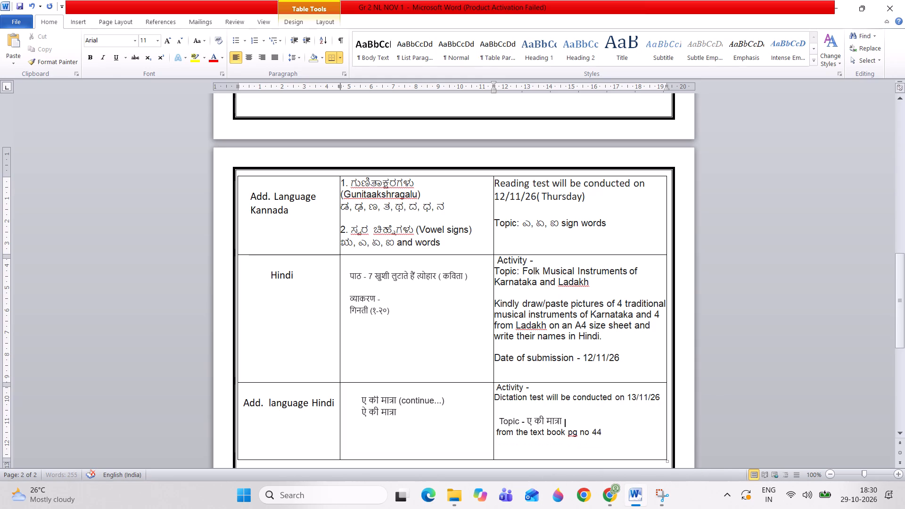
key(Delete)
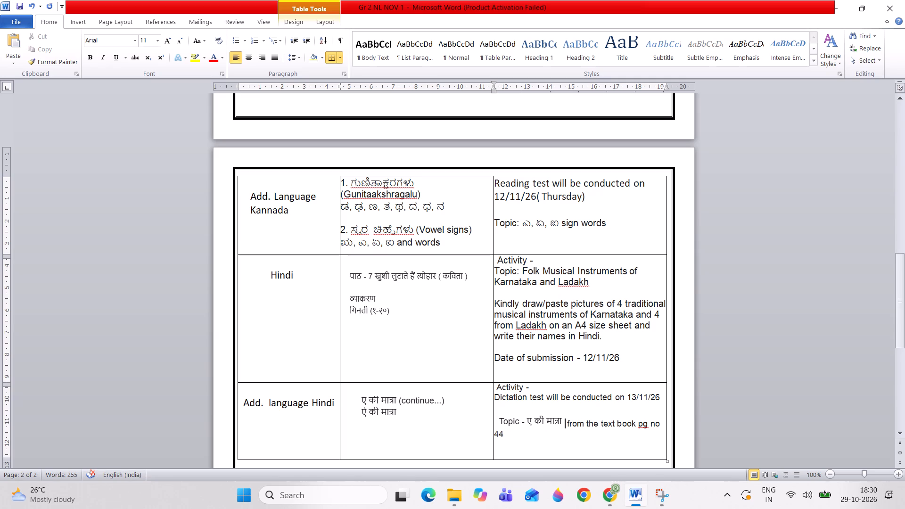
Put "from the text book pg no 44" on its own line, with blank lines after the Activity heading and the Topic line.
click(495, 436)
click(567, 419)
key(Return)
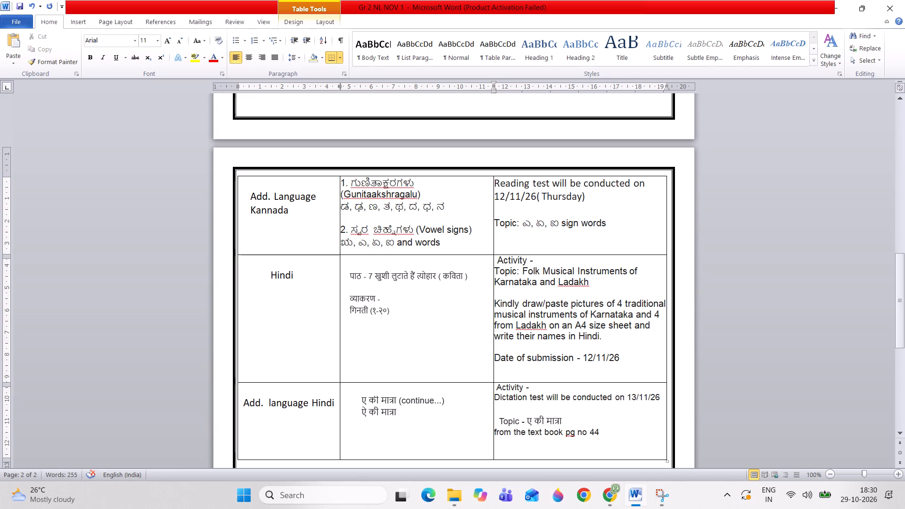
click(536, 388)
key(Return)
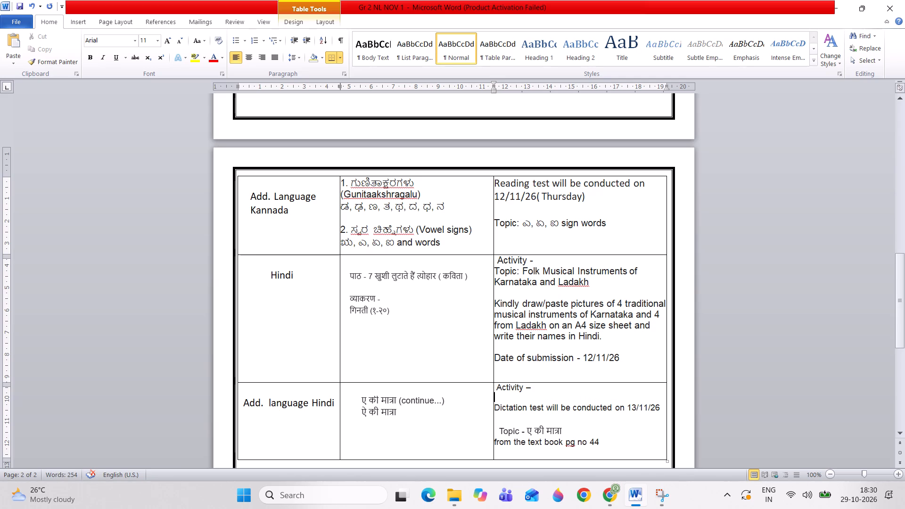
click(568, 429)
key(Return)
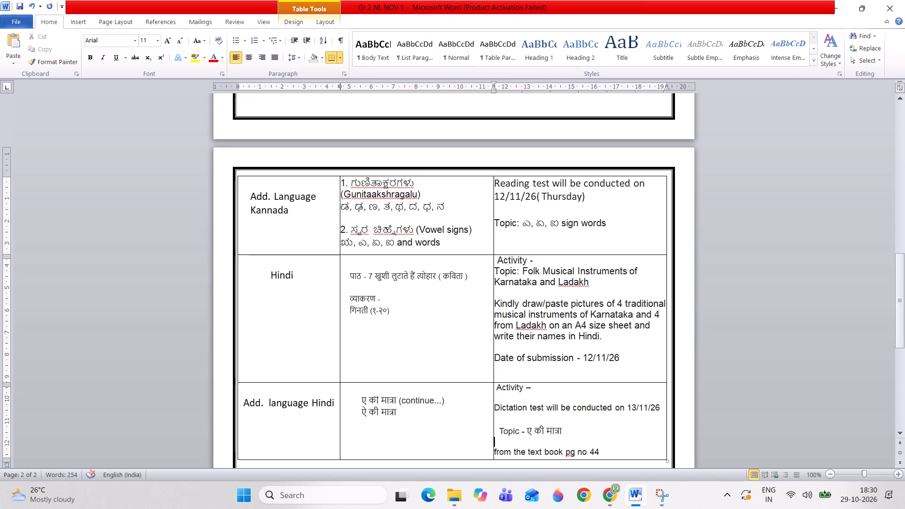
Set the text wrapping of the "Topic - ए की मात्रा" picture in the Add. language Hindi activity cell to Tight.
click(547, 431)
key(Left)
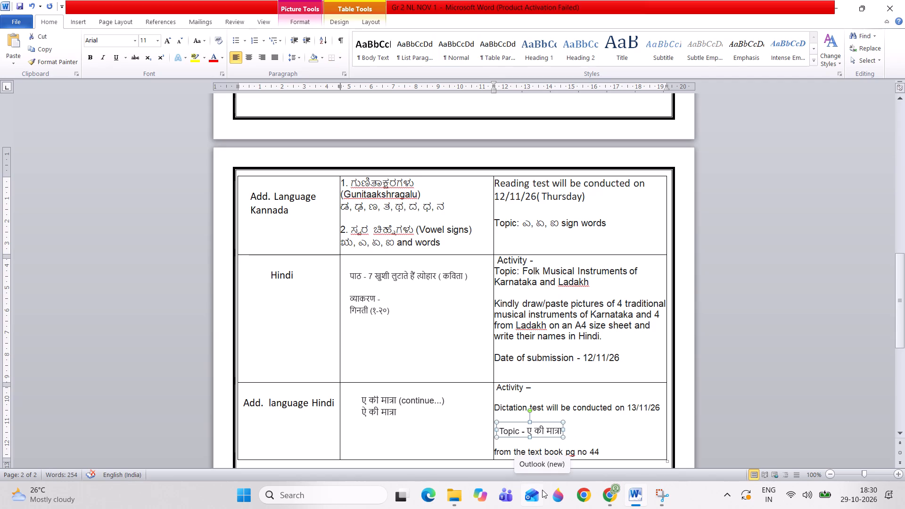
right_click(548, 428)
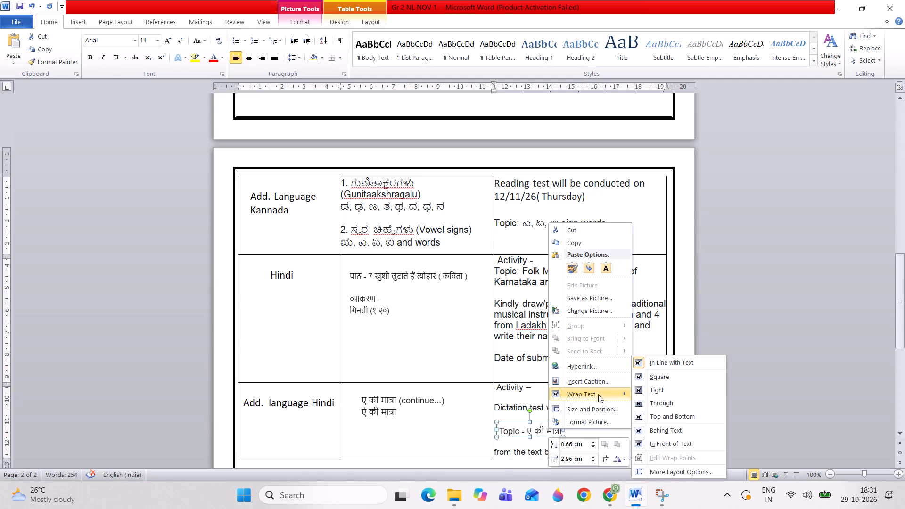
click(648, 392)
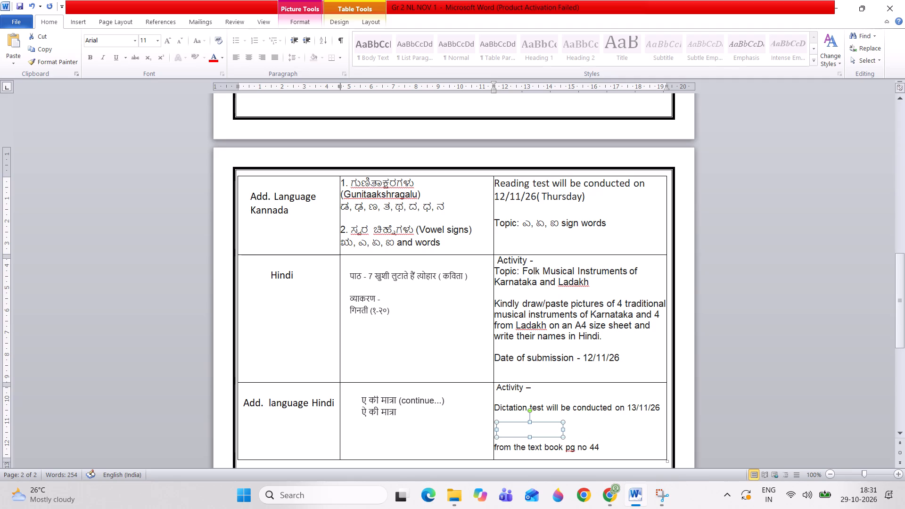
click(584, 443)
click(515, 427)
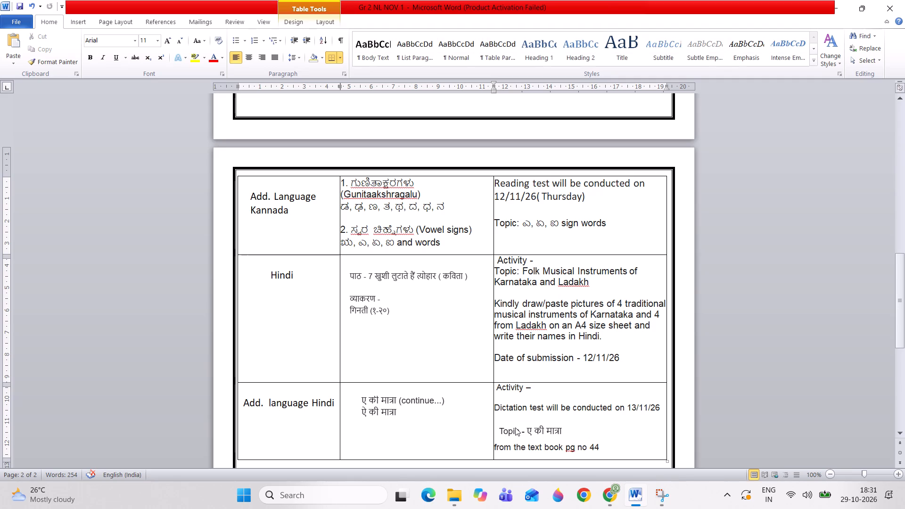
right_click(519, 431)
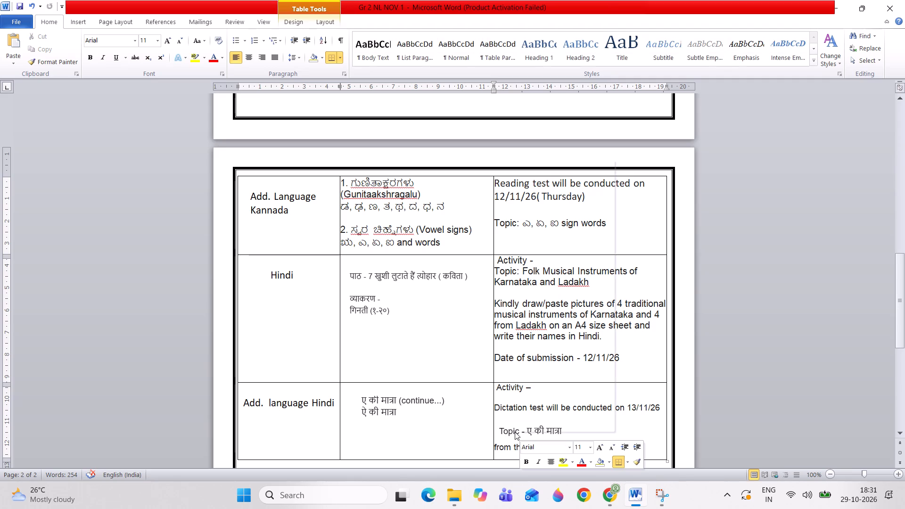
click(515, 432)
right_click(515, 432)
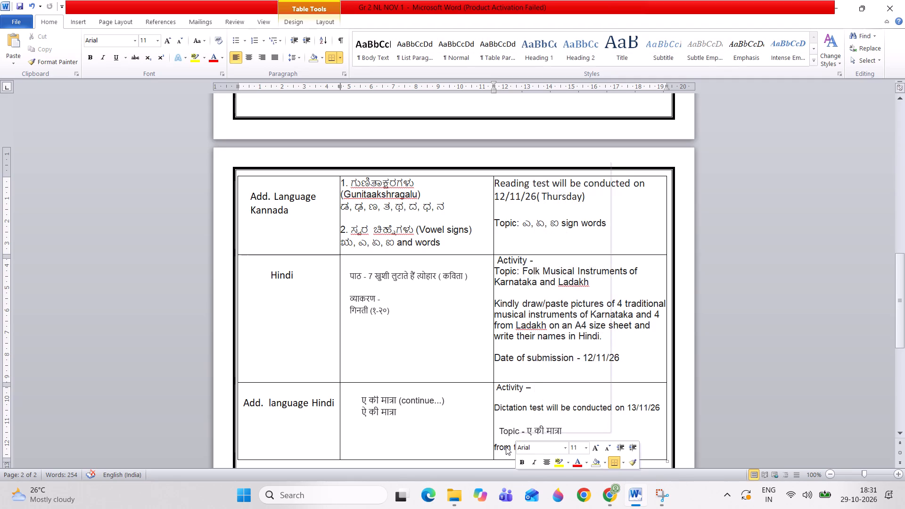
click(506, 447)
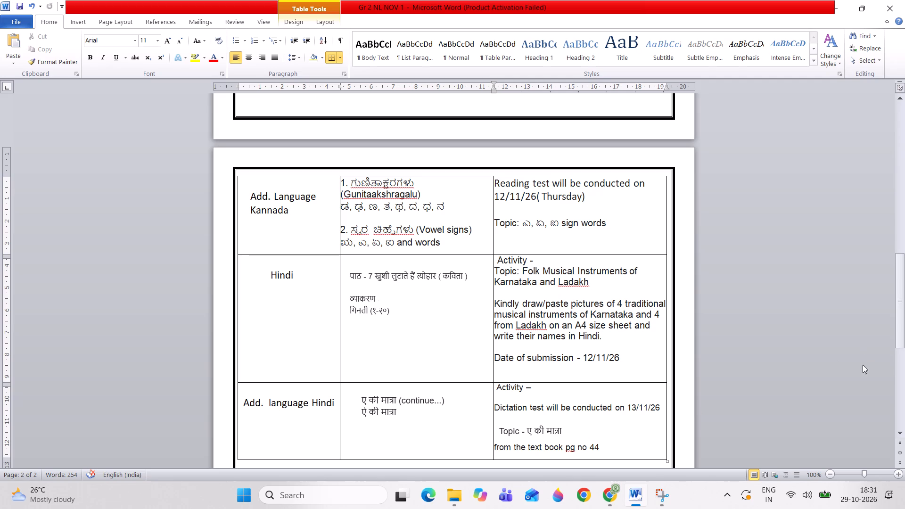
Look over the Hindi rows and the area below the portions table, and switch to the Hindi portions email in Gmail to compare.
drag(901, 332, 902, 341)
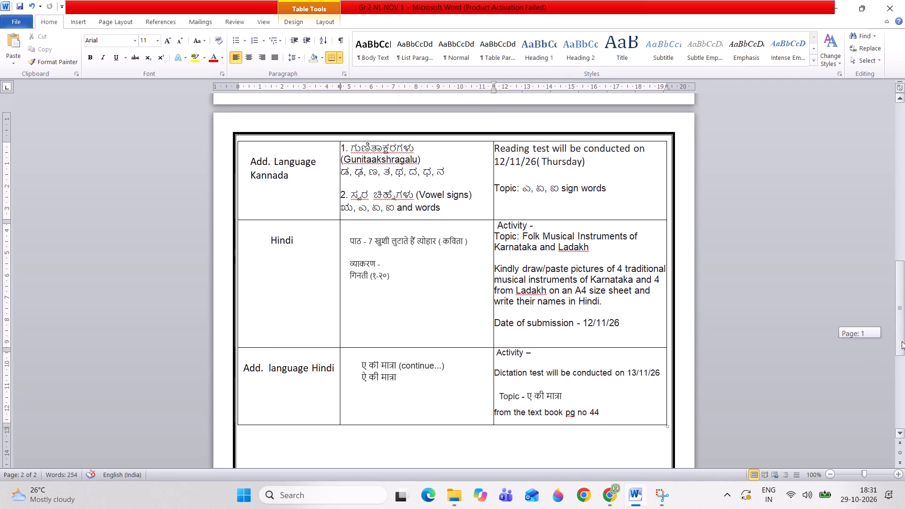
drag(902, 341, 904, 369)
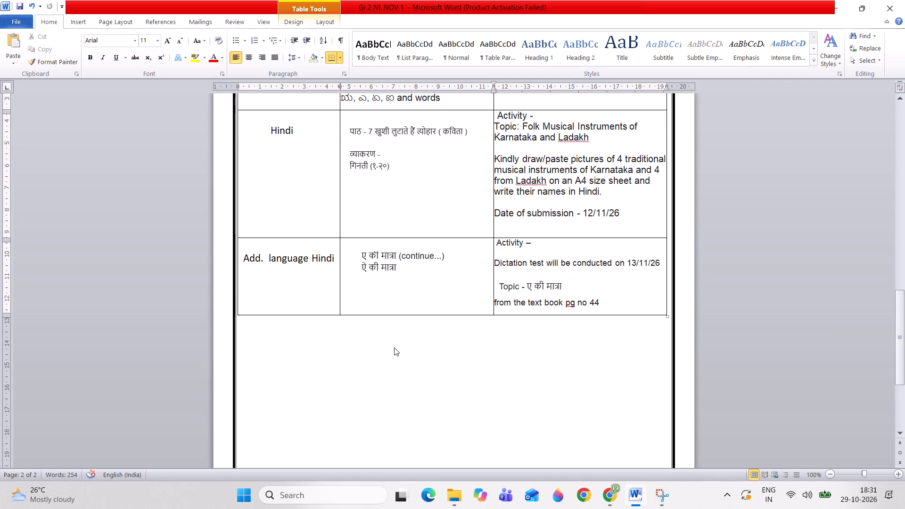
click(394, 347)
double_click(350, 373)
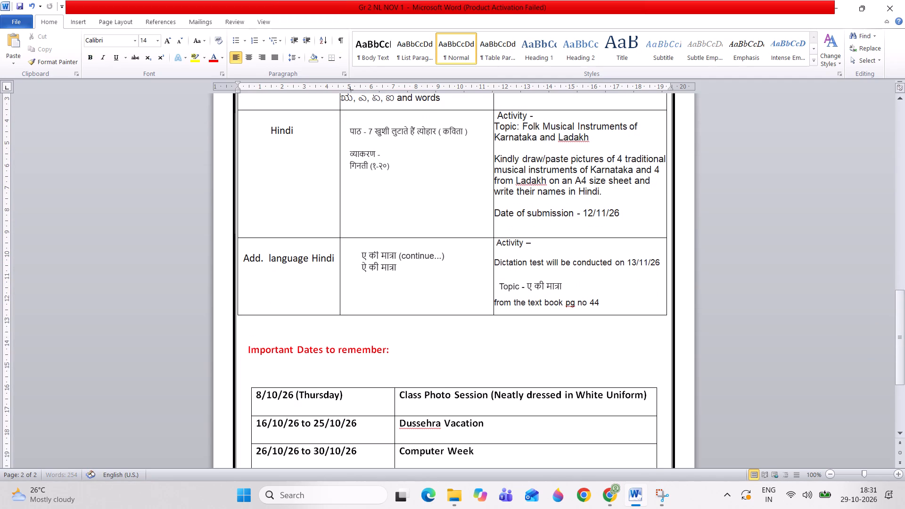
key(alt+Tab)
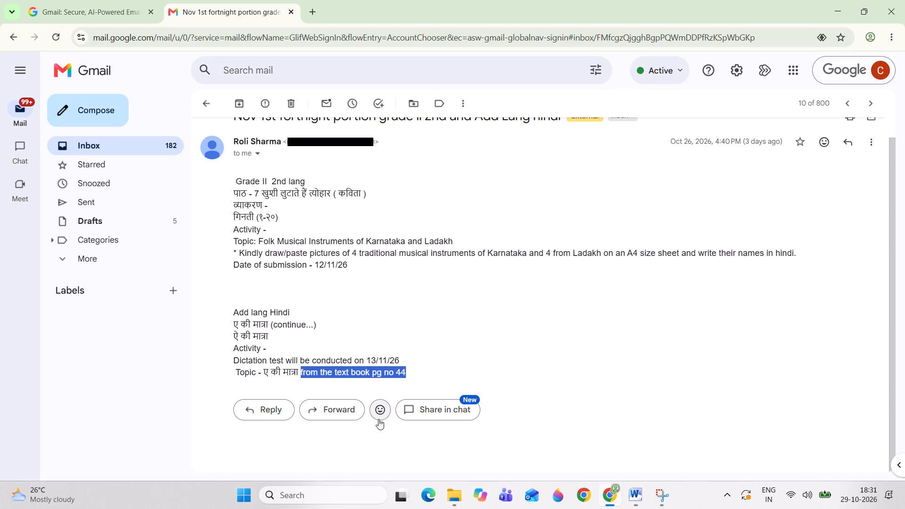
click(521, 329)
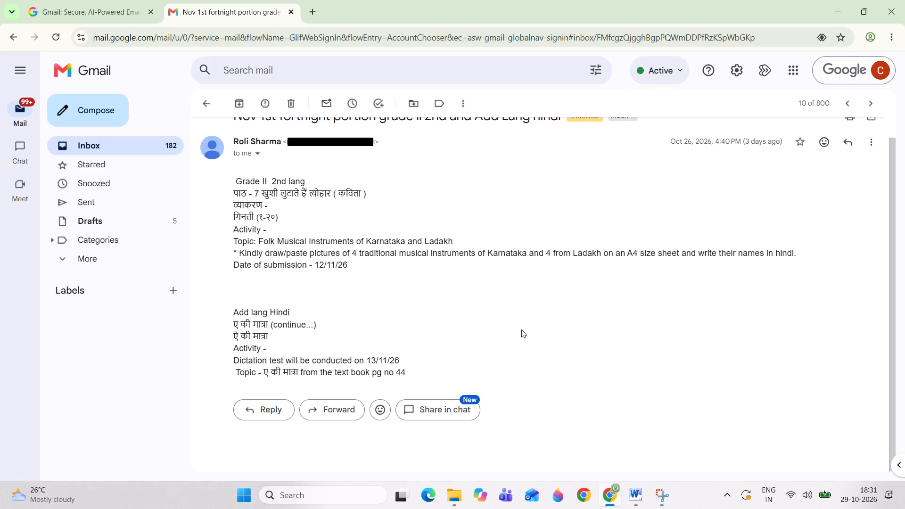
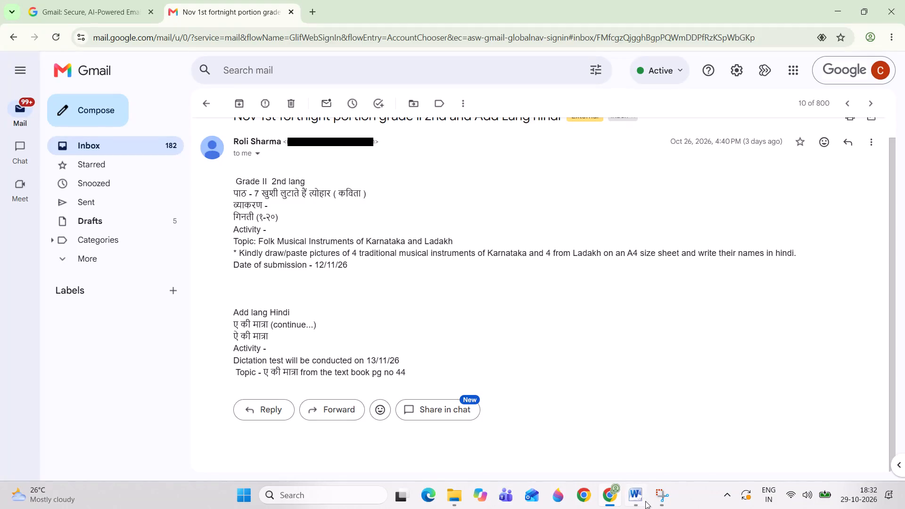
Switch back to the Gr 2 NL NOV 1 newsletter in Word and review the Computer, Kannada and Hindi portions and activities against the email.
click(640, 492)
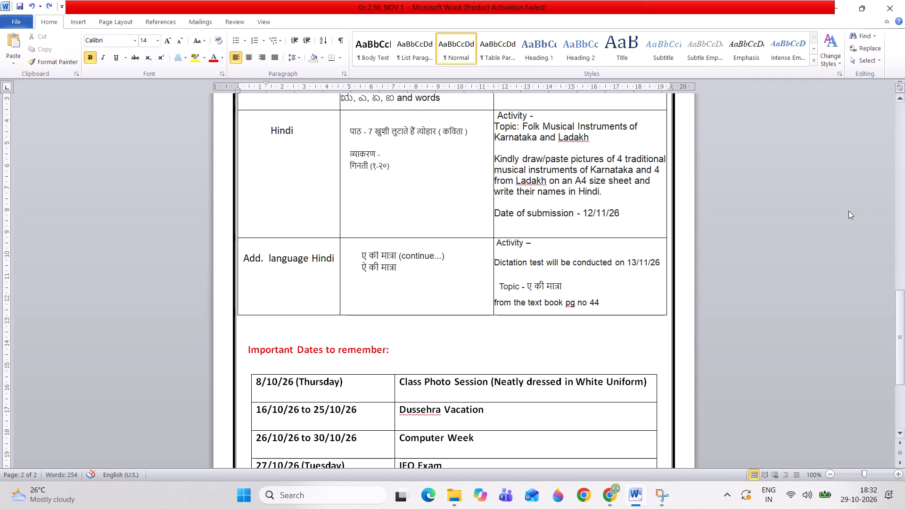
triple_click(902, 101)
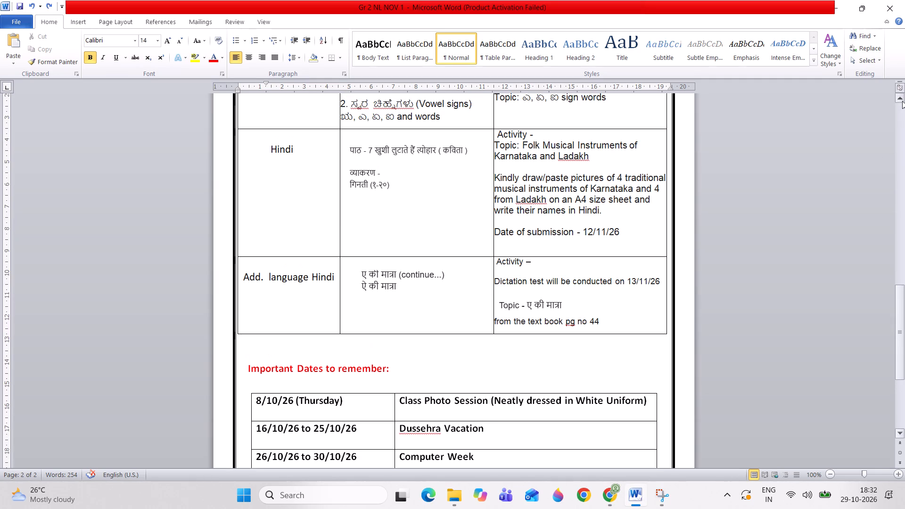
click(902, 101)
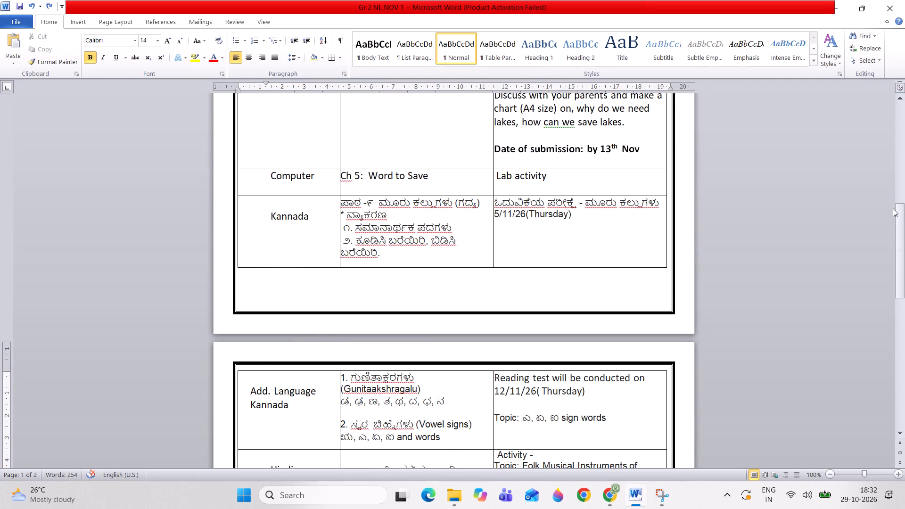
drag(898, 223, 904, 272)
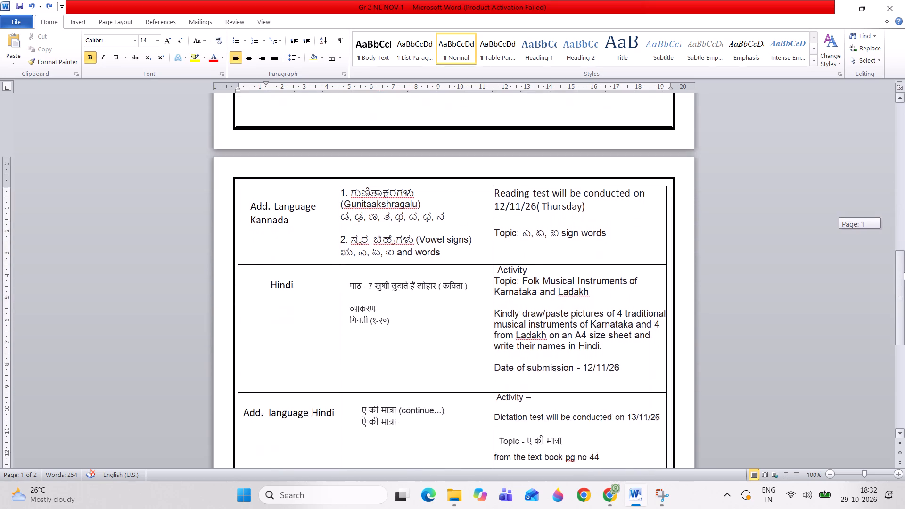
Review the language rows on the second page and the October entries in the Important Dates to remember table.
drag(904, 272, 904, 302)
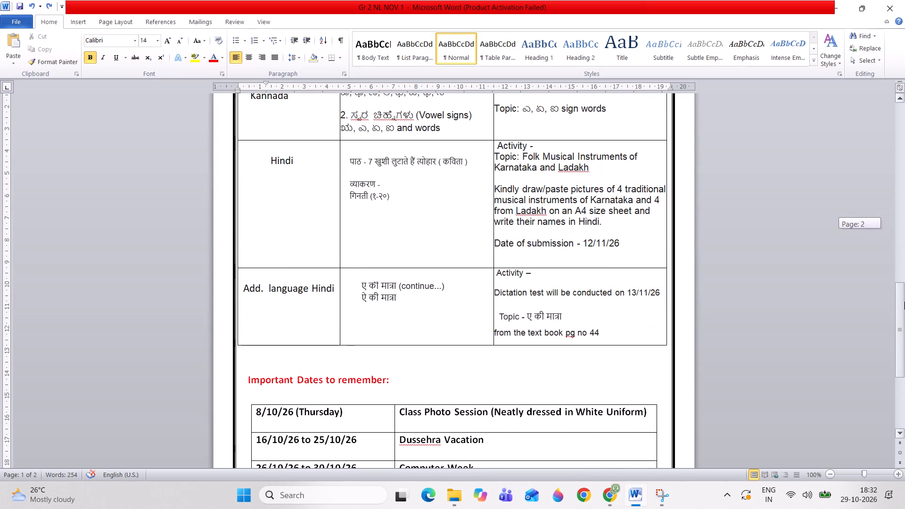
drag(904, 302, 904, 311)
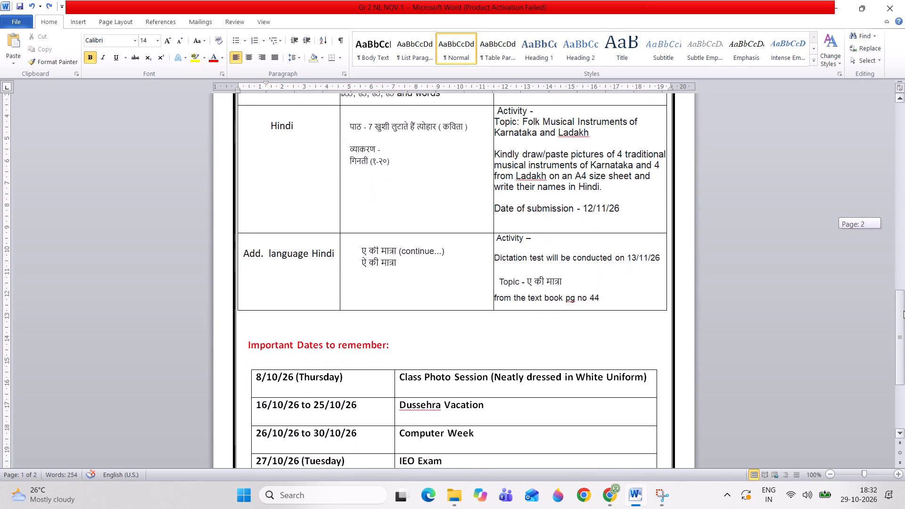
drag(904, 311, 901, 328)
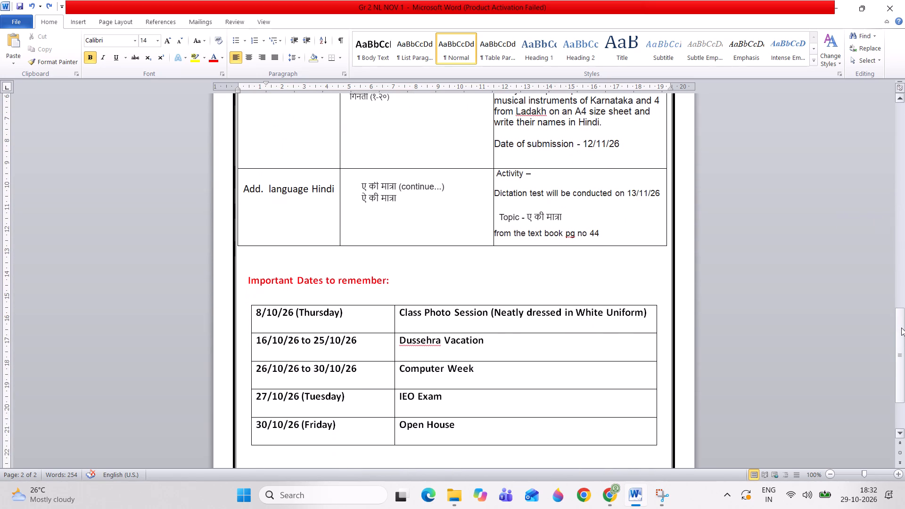
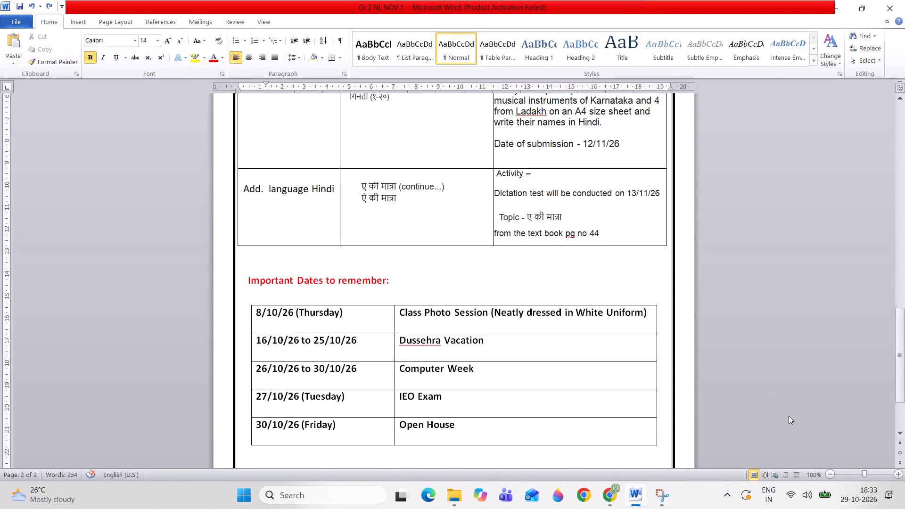
Change the date in the first row of the Important Dates to remember table to 3/11/26.
click(258, 315)
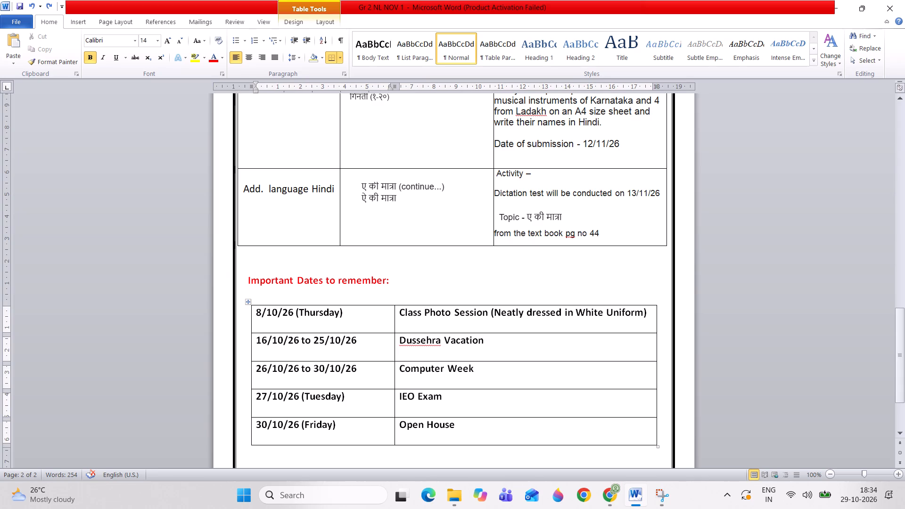
key(Delete)
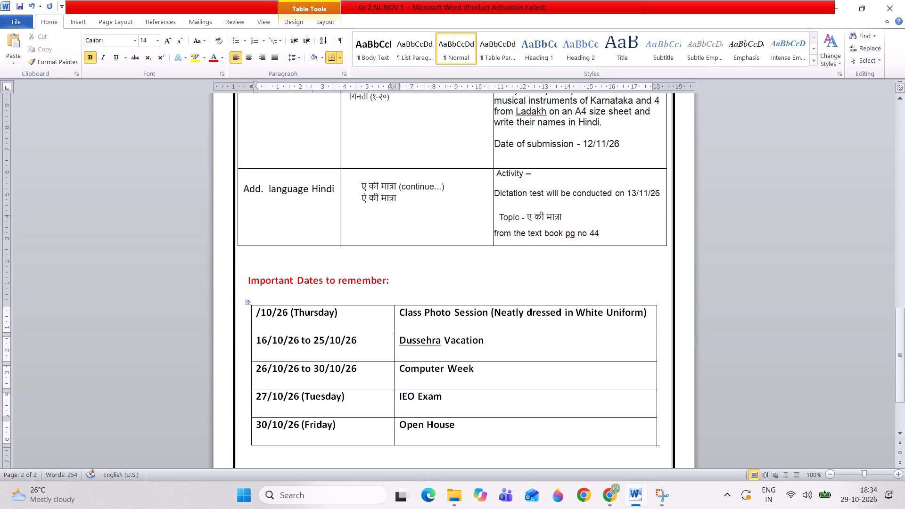
key(3)
key(Right)
key(Right)
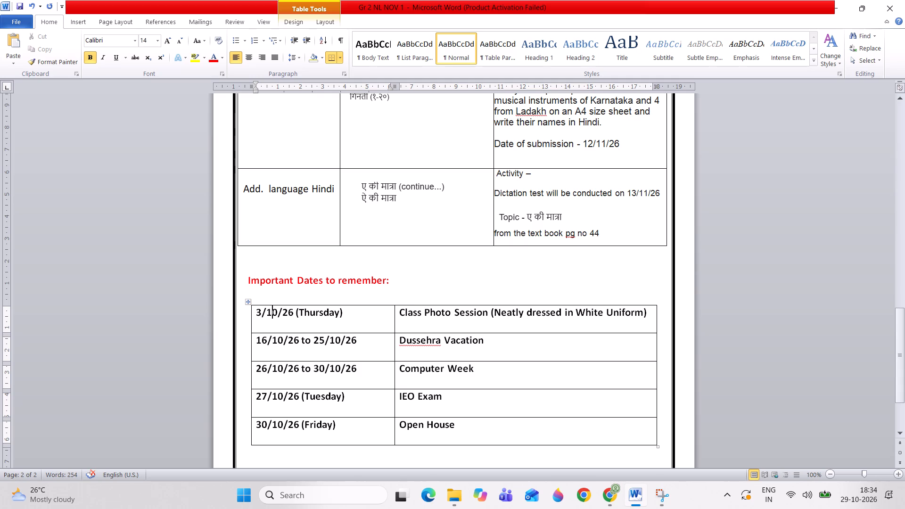
key(Delete)
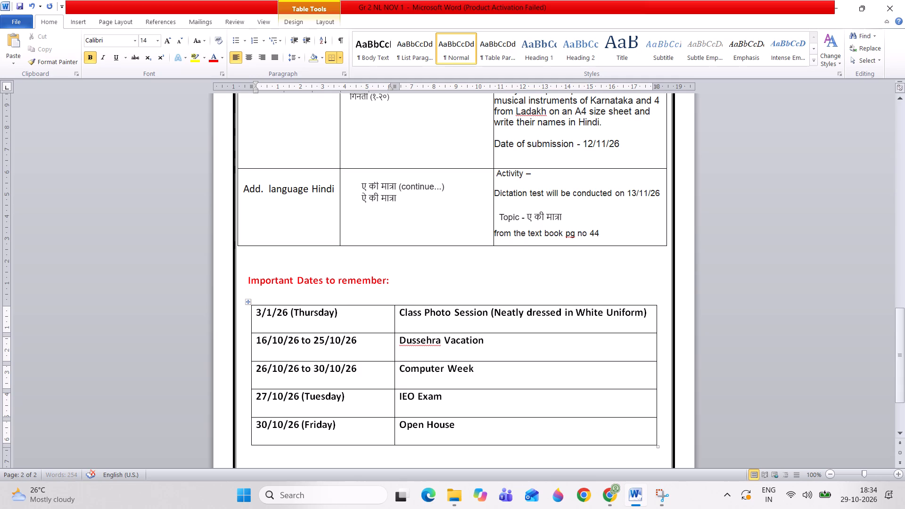
key(1)
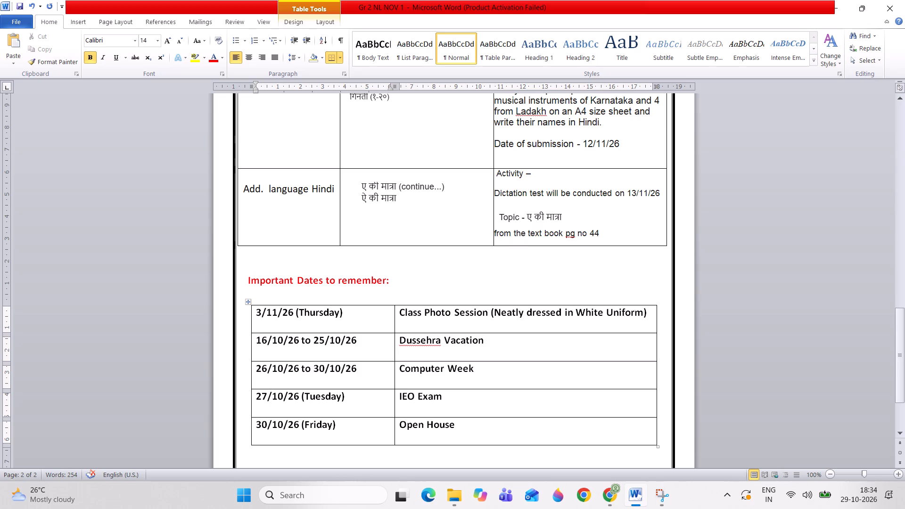
Replace the weekday in brackets beside the 3/11/26 date with Tuesday.
click(305, 311)
text(uesday)
key(Delete)
key(Delete)
key(Delete)
key(Delete)
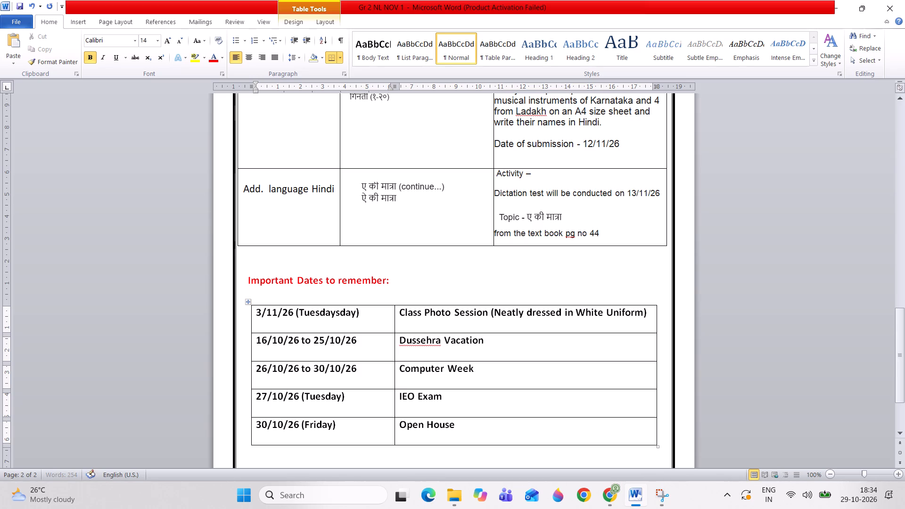
key(Delete)
key(Delete)
key(Delete)
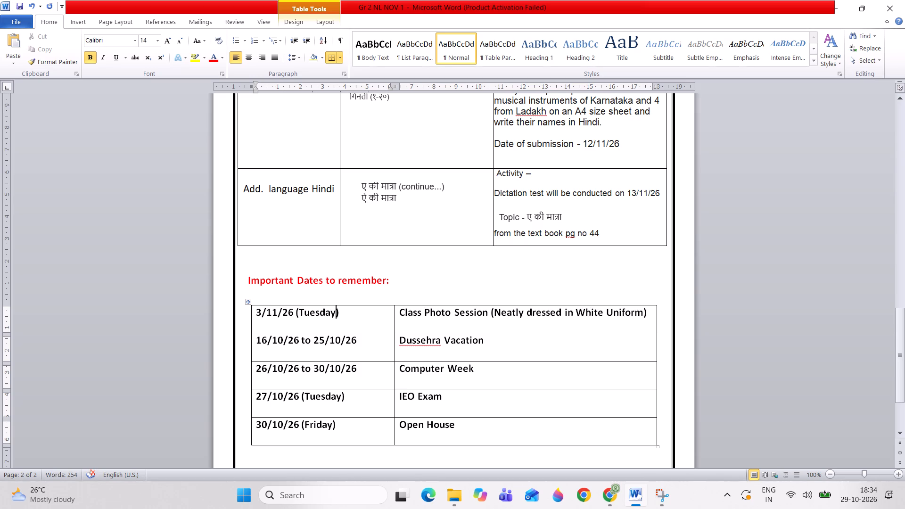
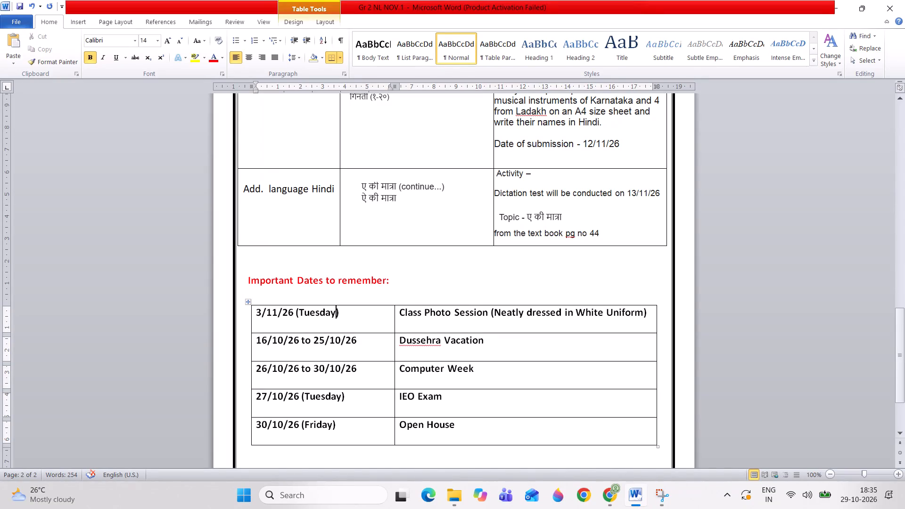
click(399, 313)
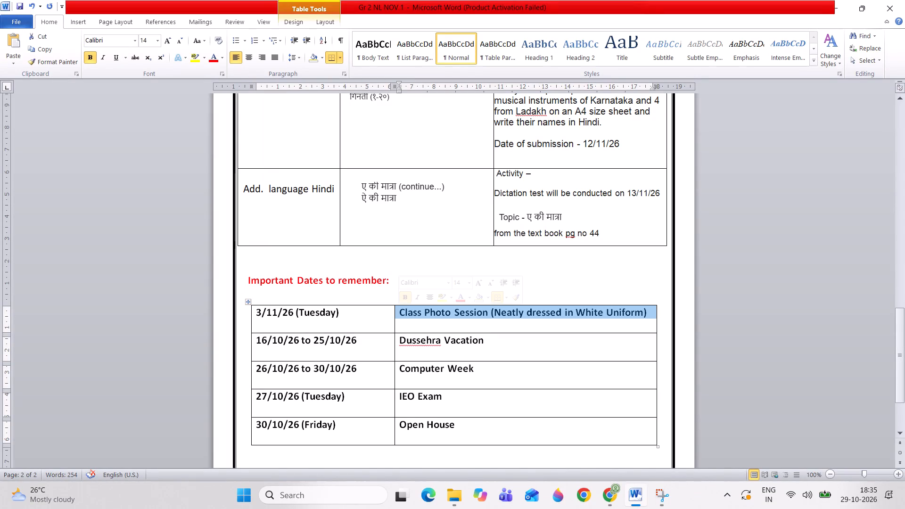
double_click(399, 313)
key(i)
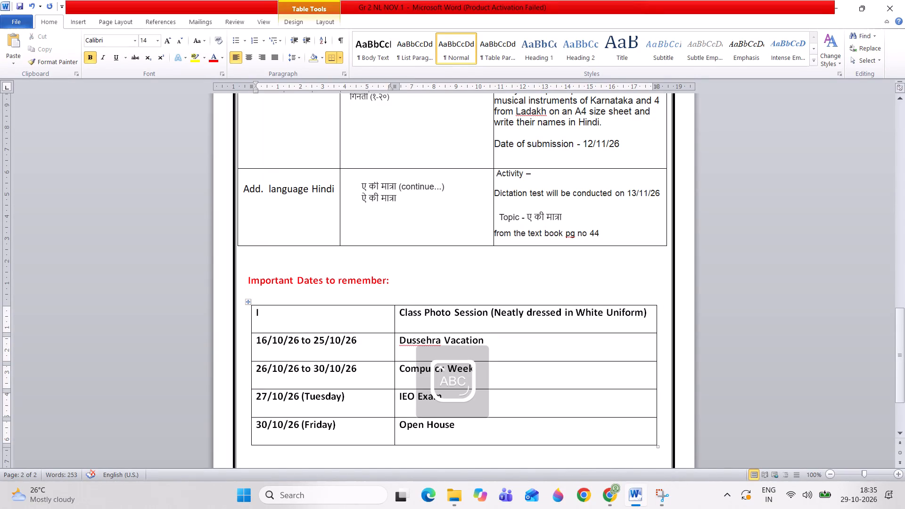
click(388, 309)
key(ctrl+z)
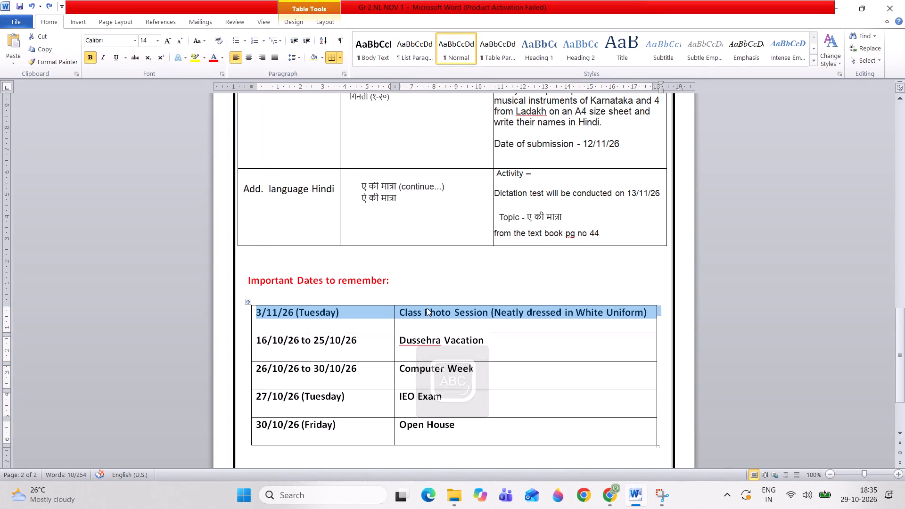
Replace the event text beside 3/11/26 in the Important Dates to remember table with IGKO.
click(427, 308)
drag(399, 314, 435, 311)
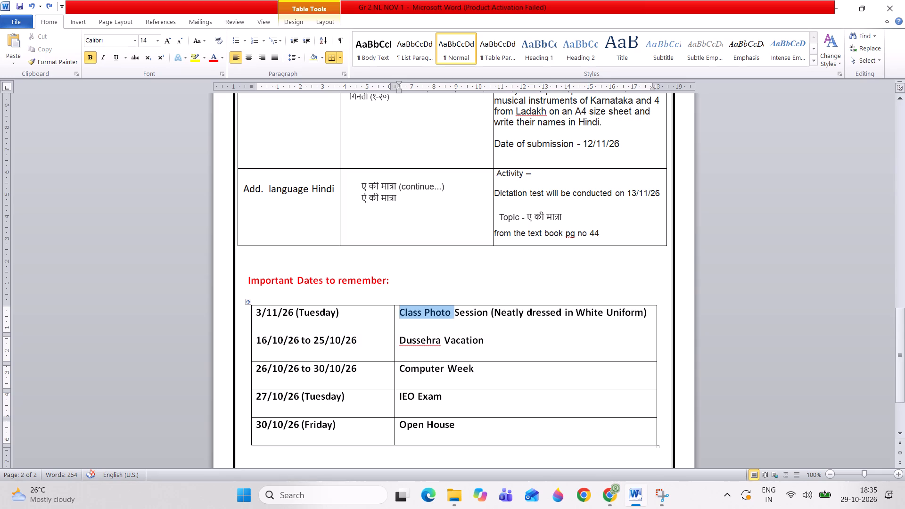
drag(435, 311, 646, 313)
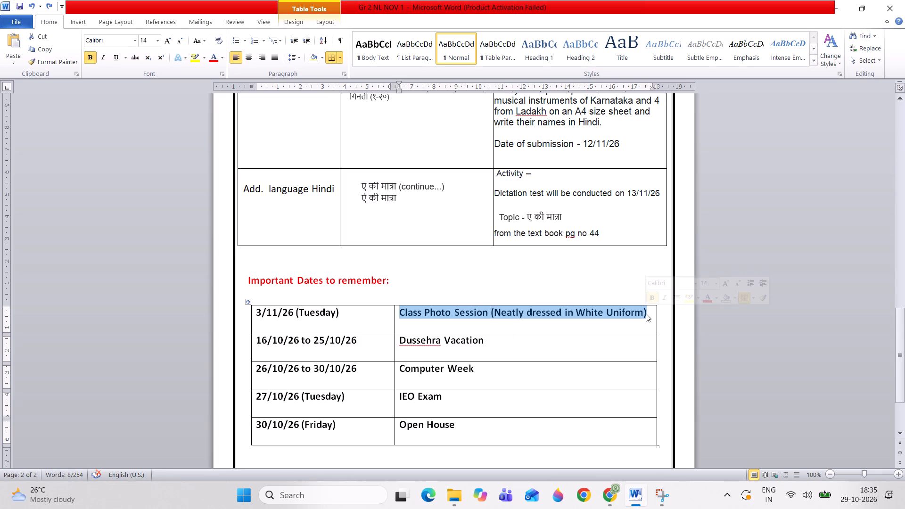
text(IGKO)
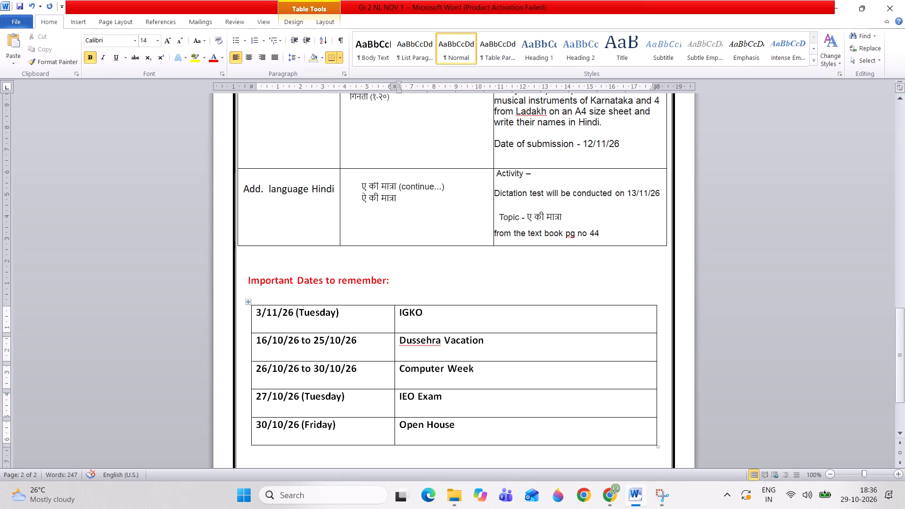
Change the start date of the range in the second row of the Important Dates table to 7/11/26.
click(264, 342)
key(BackSpace)
key(BackSpace)
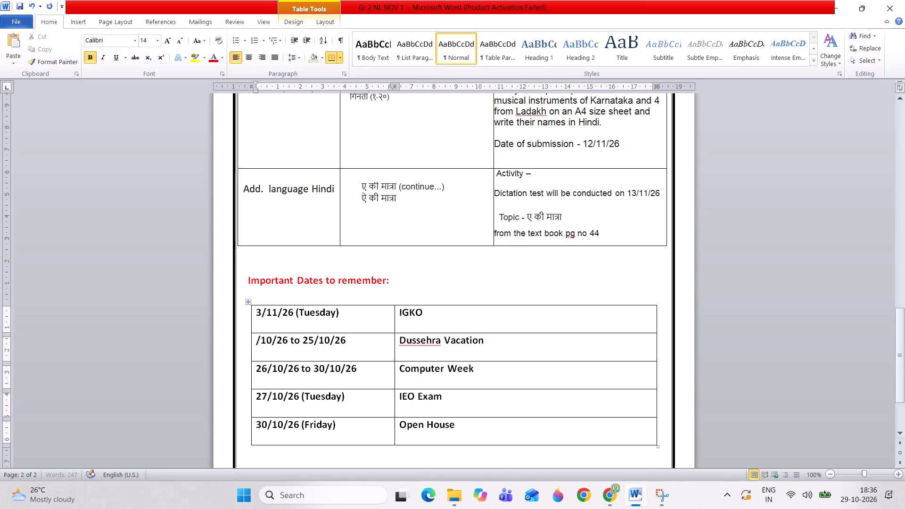
key(7)
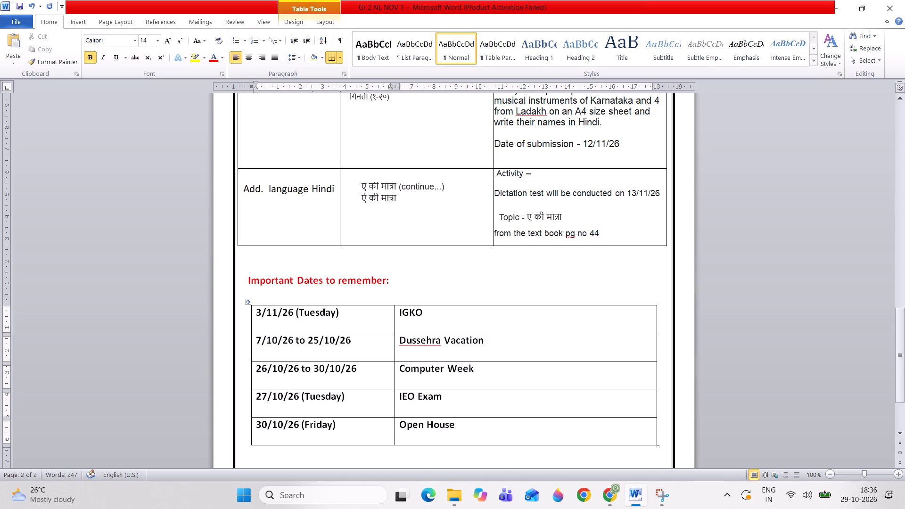
key(Right)
key(Right)
key(Delete)
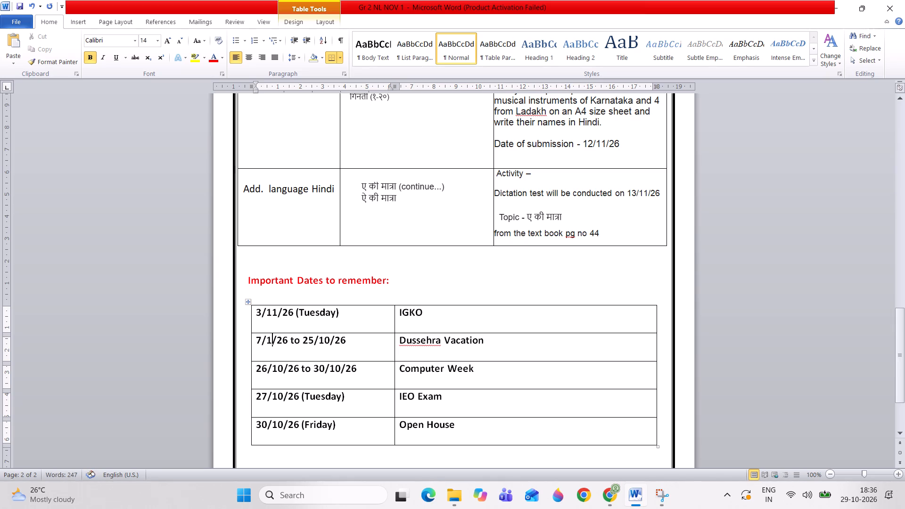
key(1)
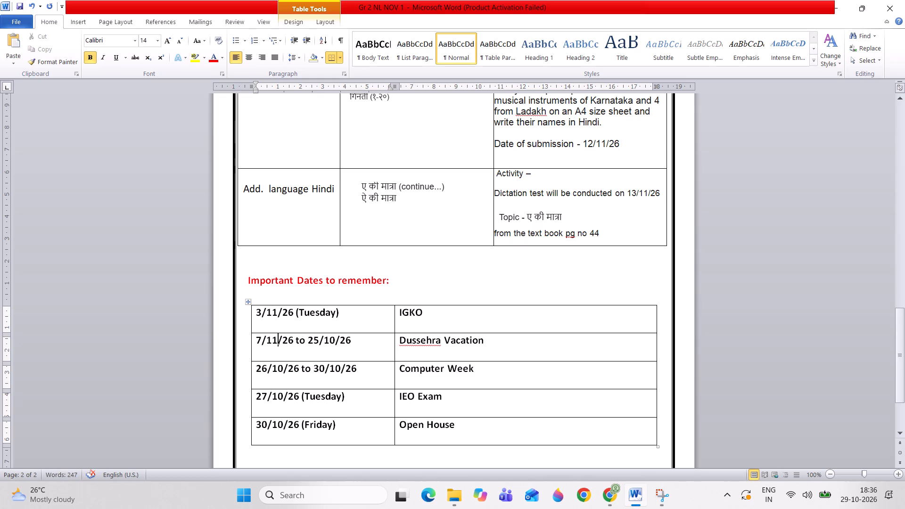
Change the end date of the range in the second row of the Important Dates table to 11/11/26.
click(304, 342)
key(Right)
key(Delete)
key(Delete)
text(11)
key(Right)
key(Right)
key(Delete)
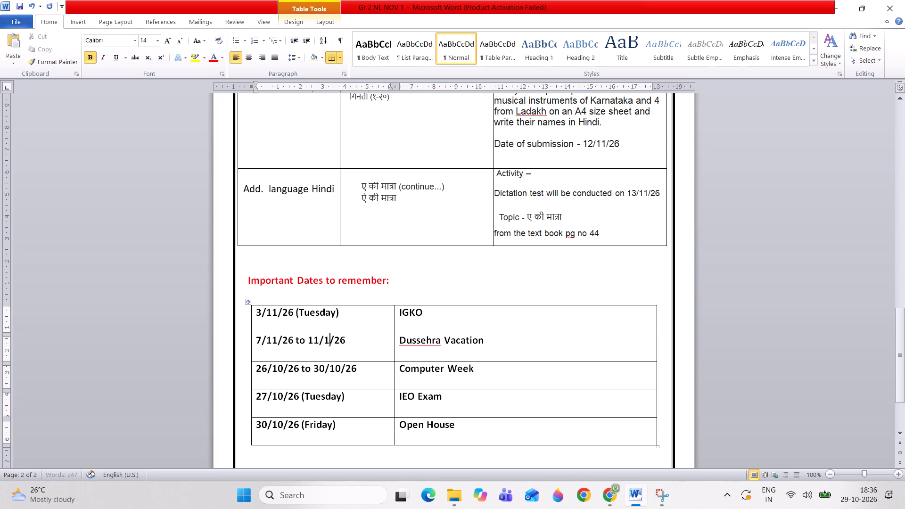
key(1)
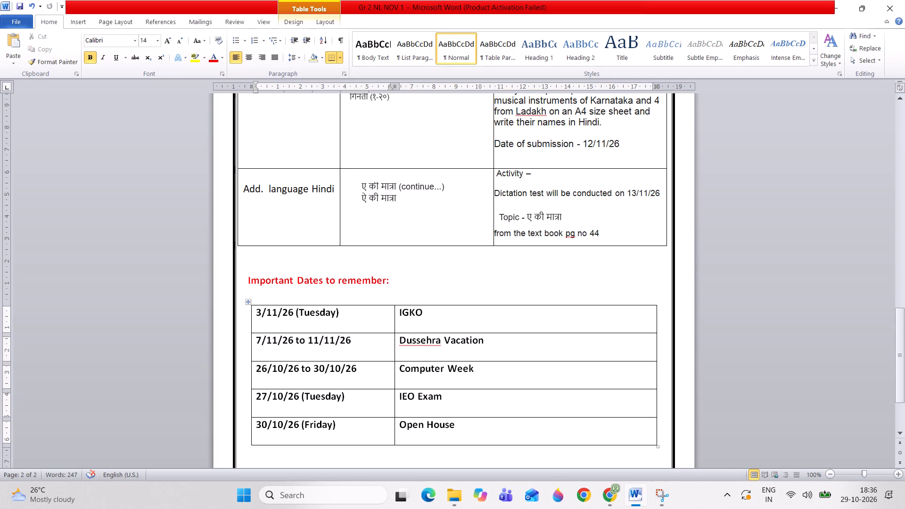
Change the festival name in the vacation entry beside the 7/11/26 to 11/11/26 range to Diwali.
click(405, 339)
text(IWA)
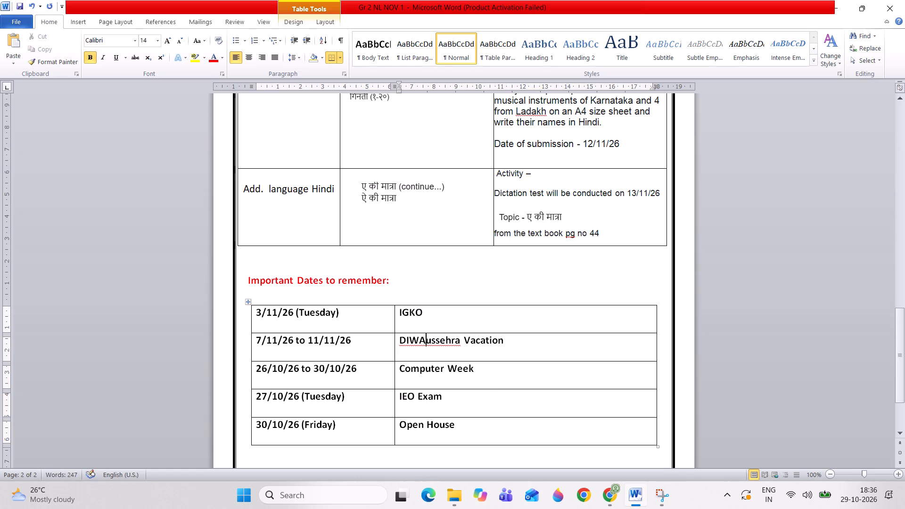
key(BackSpace)
key(BackSpace)
key(BackSpace)
text(iwali)
key(Delete)
key(Delete)
key(Delete)
key(Delete)
key(Delete)
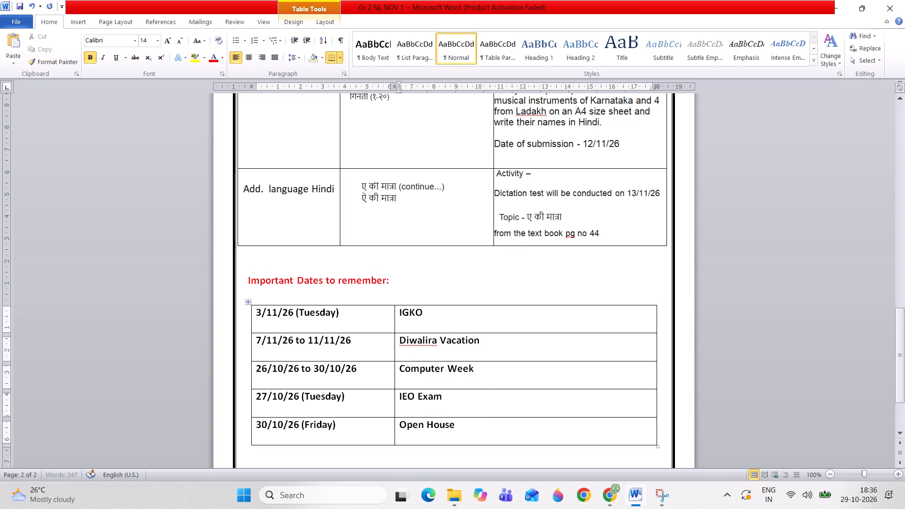
key(Delete)
key(Delete)
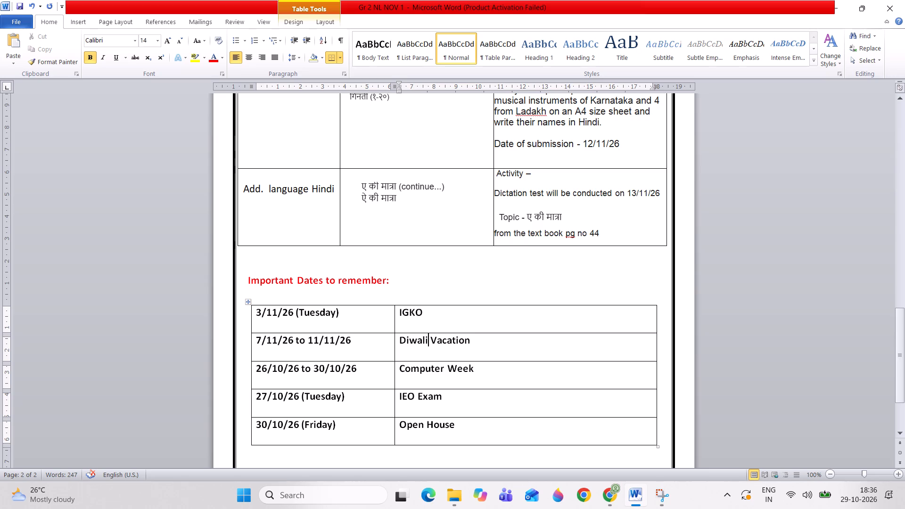
Replace the date range in the third row of the Important Dates table with the single date 13/11/26.
click(257, 371)
key(Delete)
key(Delete)
key(Delete)
key(Delete)
key(Delete)
key(Delete)
key(Delete)
key(Delete)
key(Delete)
key(Delete)
key(Delete)
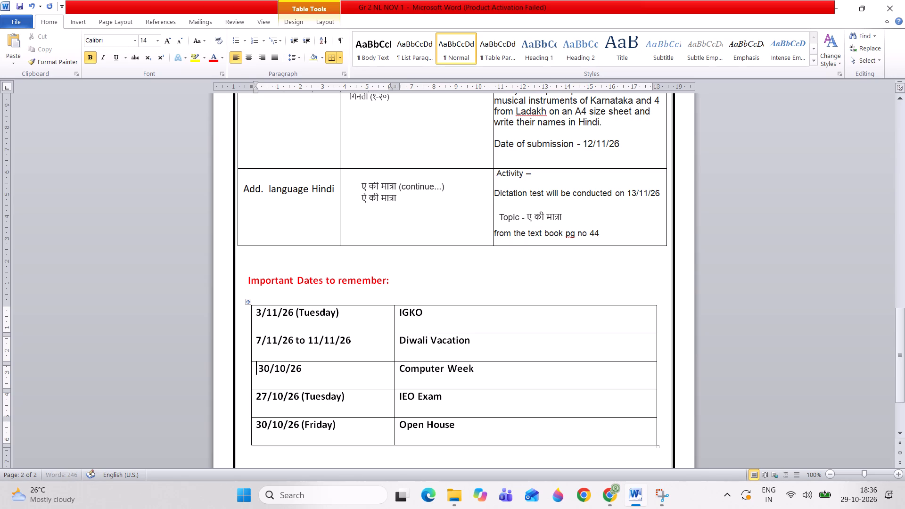
key(Delete)
key(Delete)
key(Delete)
text(13)
key(Right)
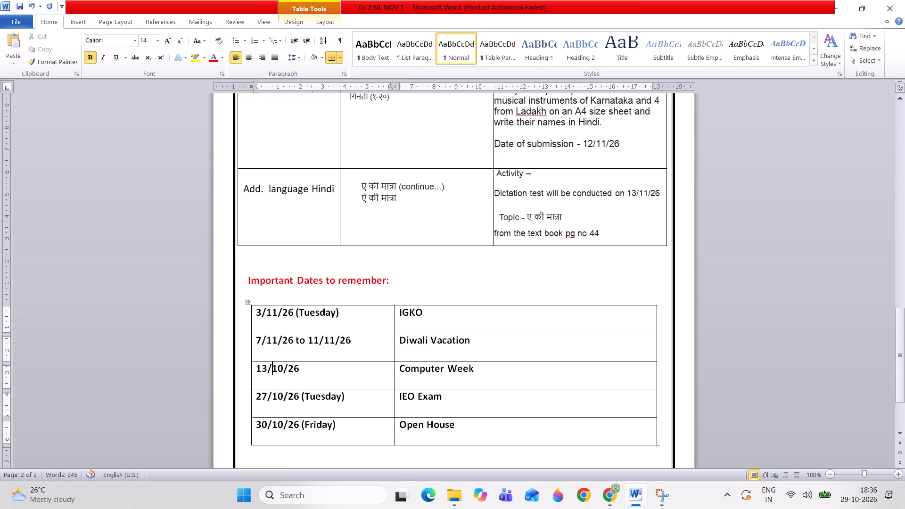
key(1)
key(Right)
key(Delete)
Replace the event text beside 13/11/26 with Children's Day Celebration.
right_drag(399, 371, 476, 372)
click(457, 373)
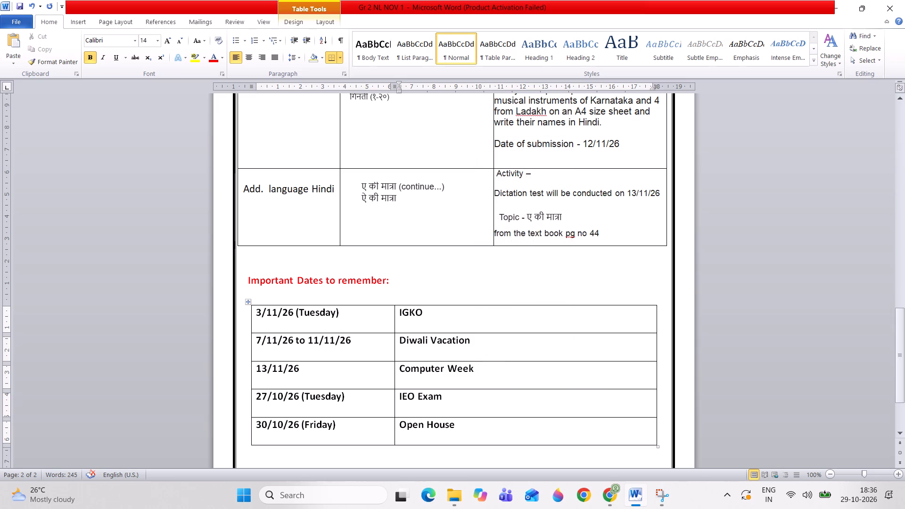
click(407, 370)
click(407, 370)
key(h)
text(ildr)
key(BackSpace)
key(BackSpace)
key(BackSpace)
key(BackSpace)
text(hildren)
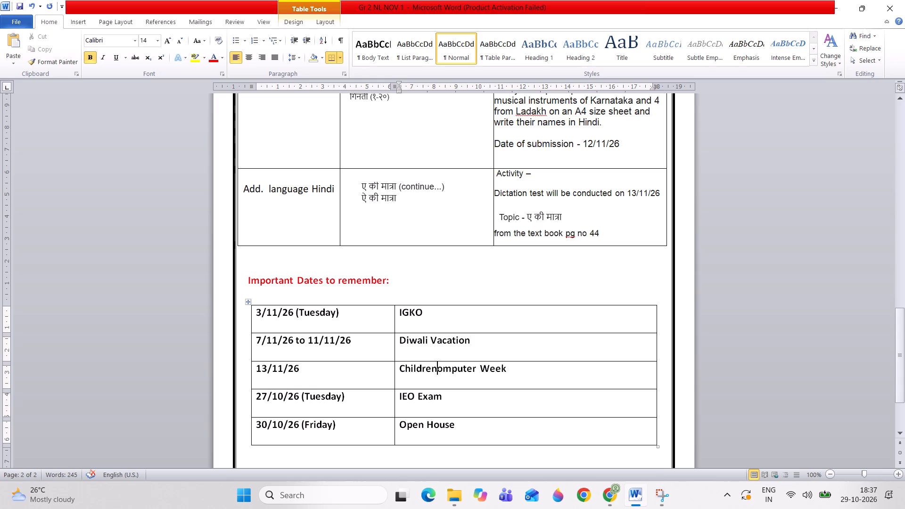
text('s Day)
key(space)
text(Celebration)
key(Delete)
key(Delete)
key(Delete)
key(Delete)
key(Delete)
key(Delete)
key(Delete)
key(Delete)
key(Delete)
key(Delete)
key(Delete)
key(Delete)
key(Delete)
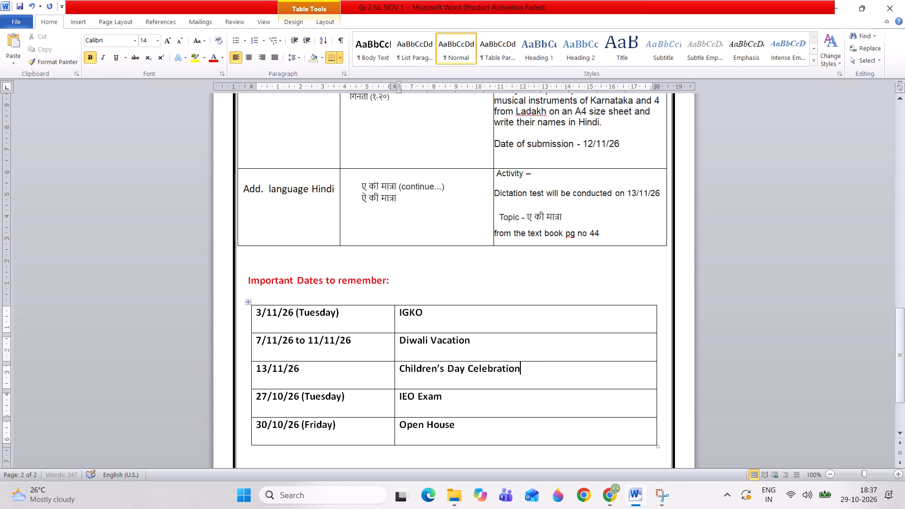
key(Delete)
Change the date in the fourth row of the Important Dates table to 17/11/26, keeping the bracketed weekday.
click(256, 397)
key(Delete)
key(1)
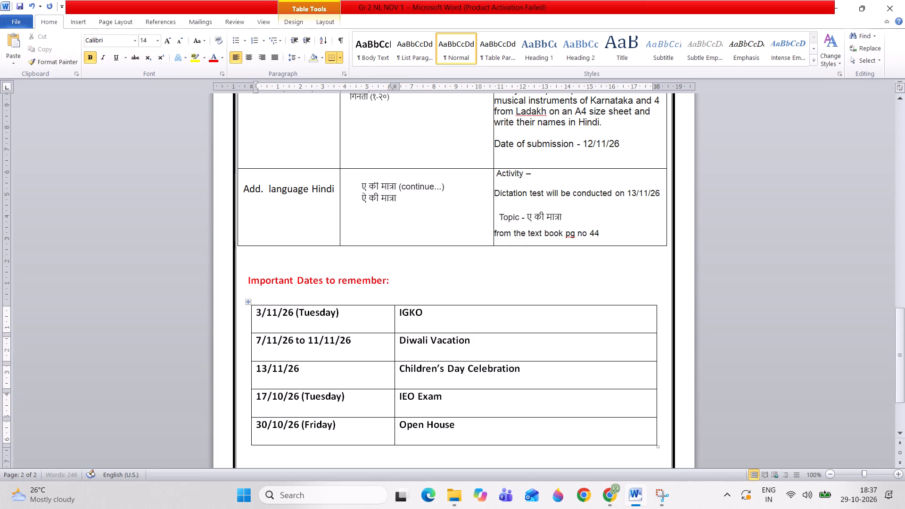
click(277, 398)
key(Delete)
key(1)
Replace the event text beside 17/11/26 (Tuesday) with Namaste India Quiz Prelims.
drag(400, 397, 467, 398)
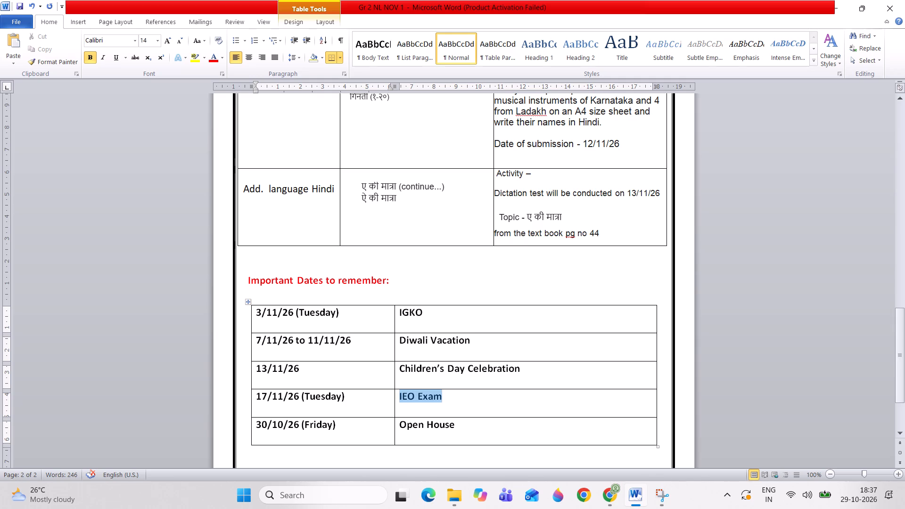
drag(467, 398, 469, 401)
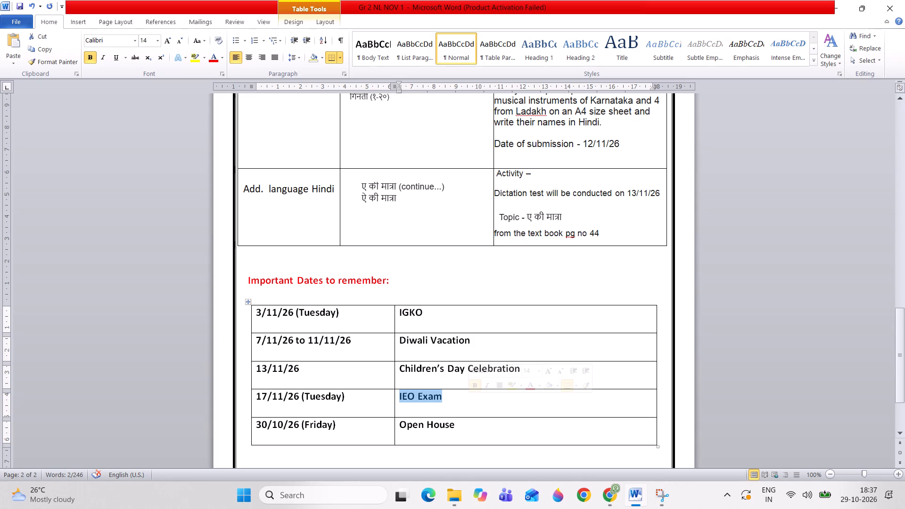
key(shift+n)
text(amaste India)
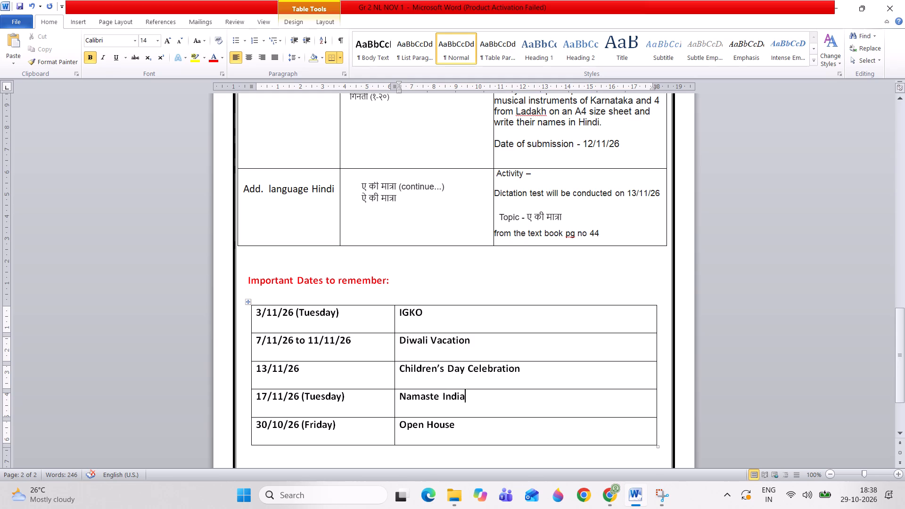
key(space)
text(Quiz)
key(space)
text(Prellims)
key(BackSpace)
key(BackSpace)
key(BackSpace)
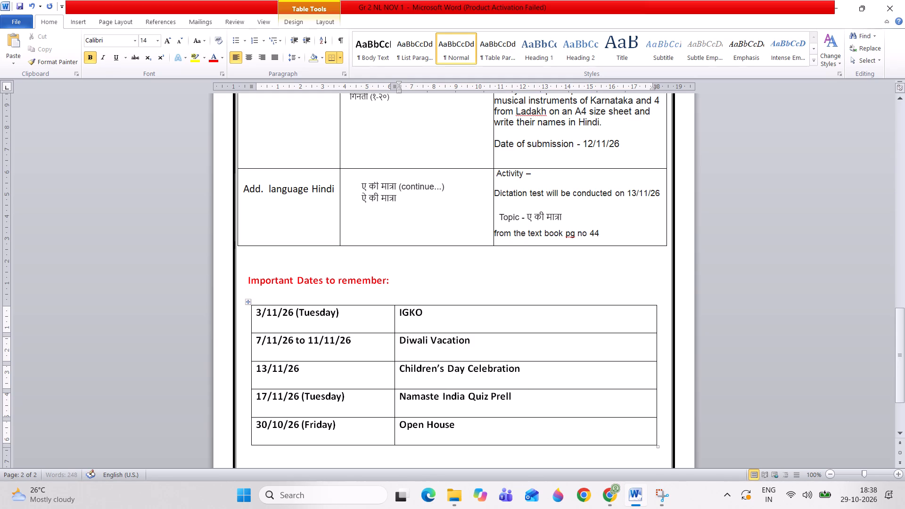
key(BackSpace)
text(ims)
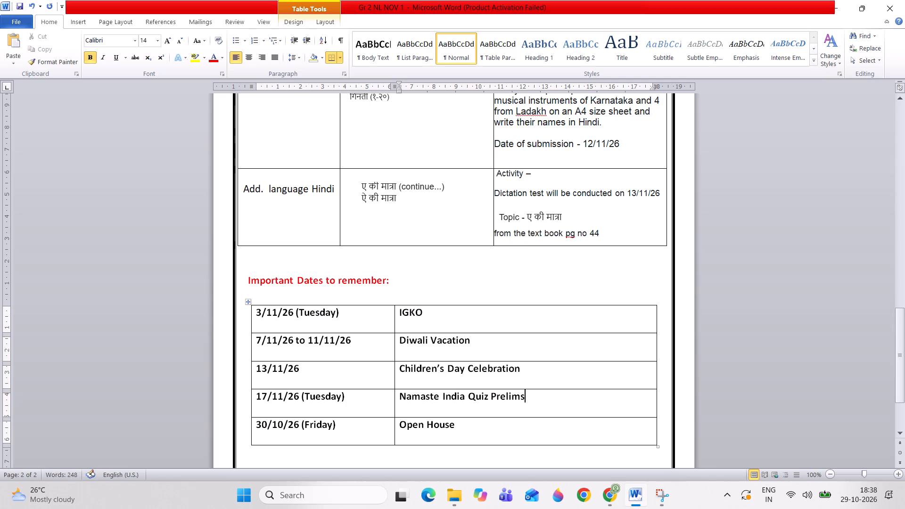